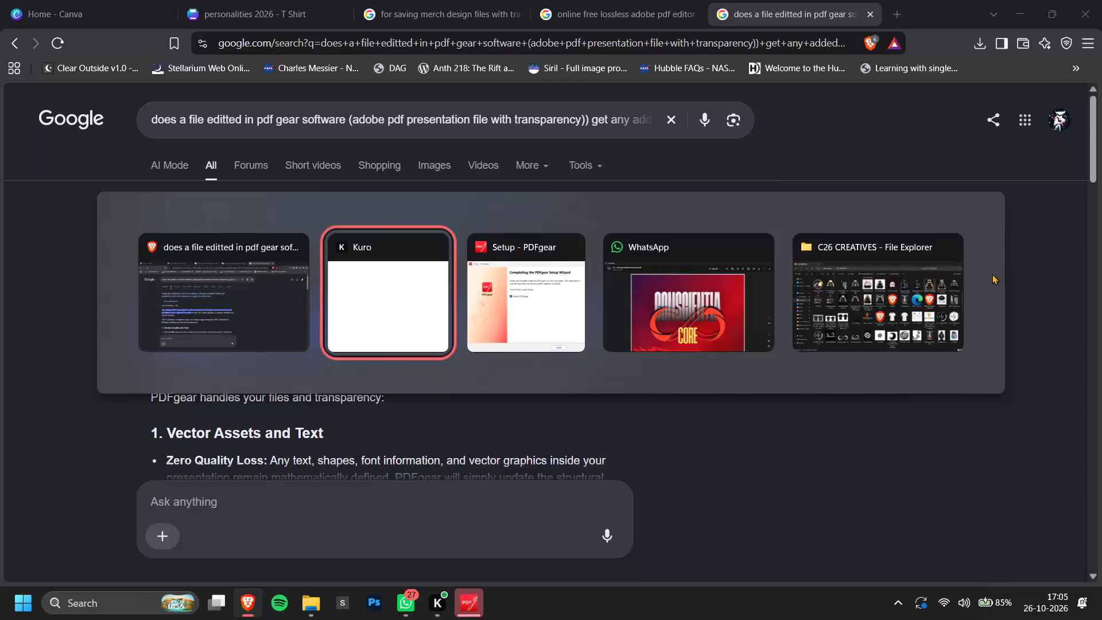
Close the PDFgear installation page and the three Google search tabs in the browser, leaving the Canva tabs open.
key(alt+Tab)
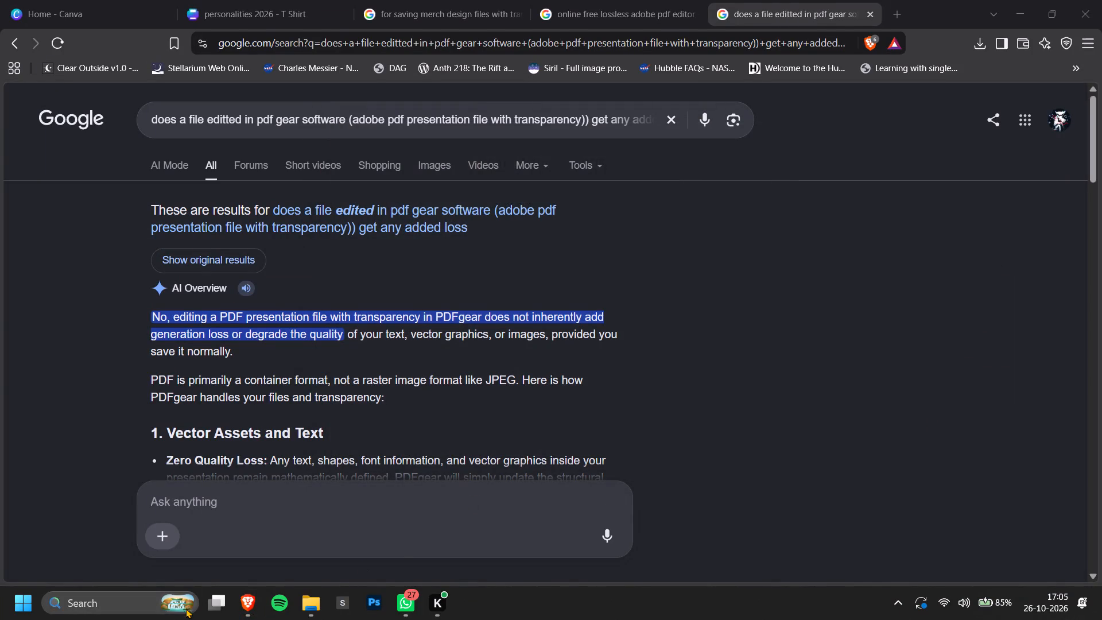
click(75, 603)
click(472, 602)
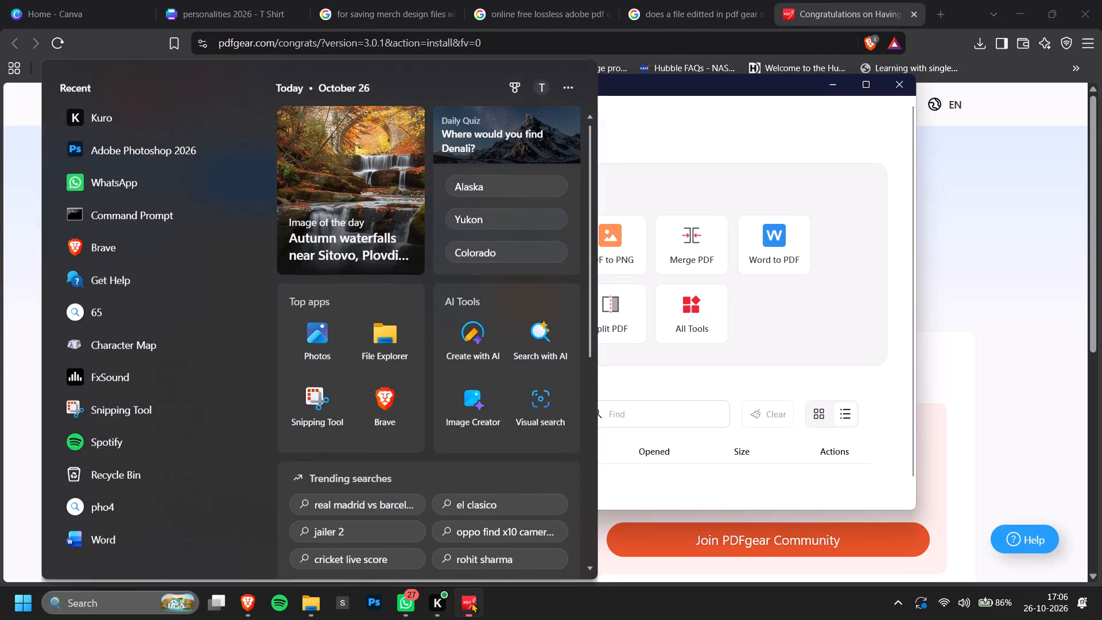
click(1040, 193)
click(914, 9)
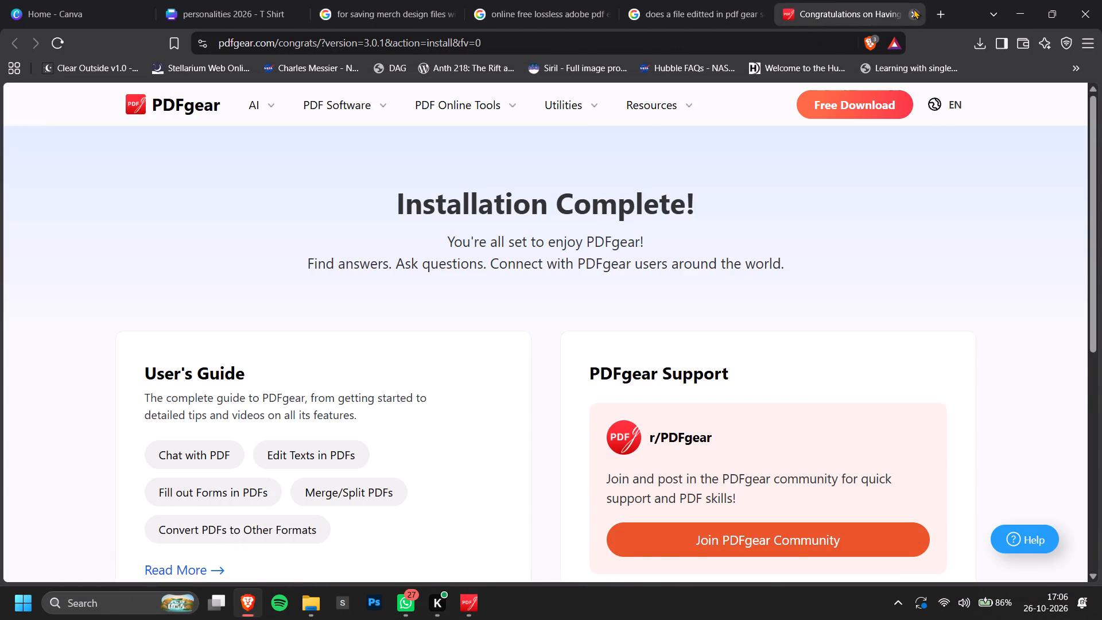
click(867, 12)
click(699, 17)
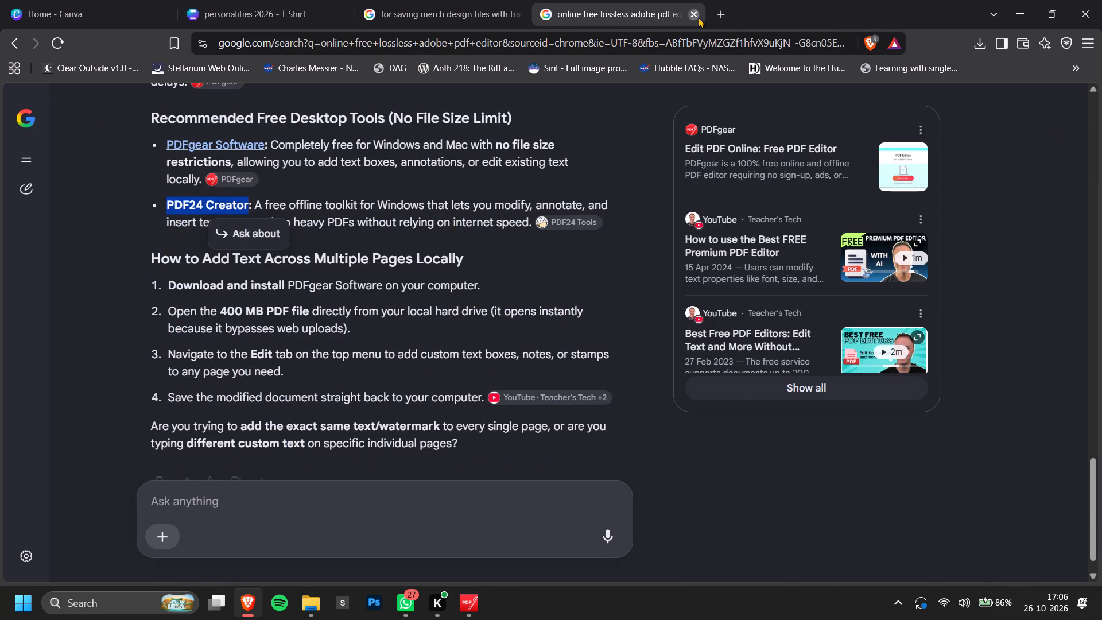
click(523, 13)
click(518, 15)
Set page 65's background to the dark purple from the Conscientia 2026 brand colours and apply the change to all pages.
key(alt+Tab)
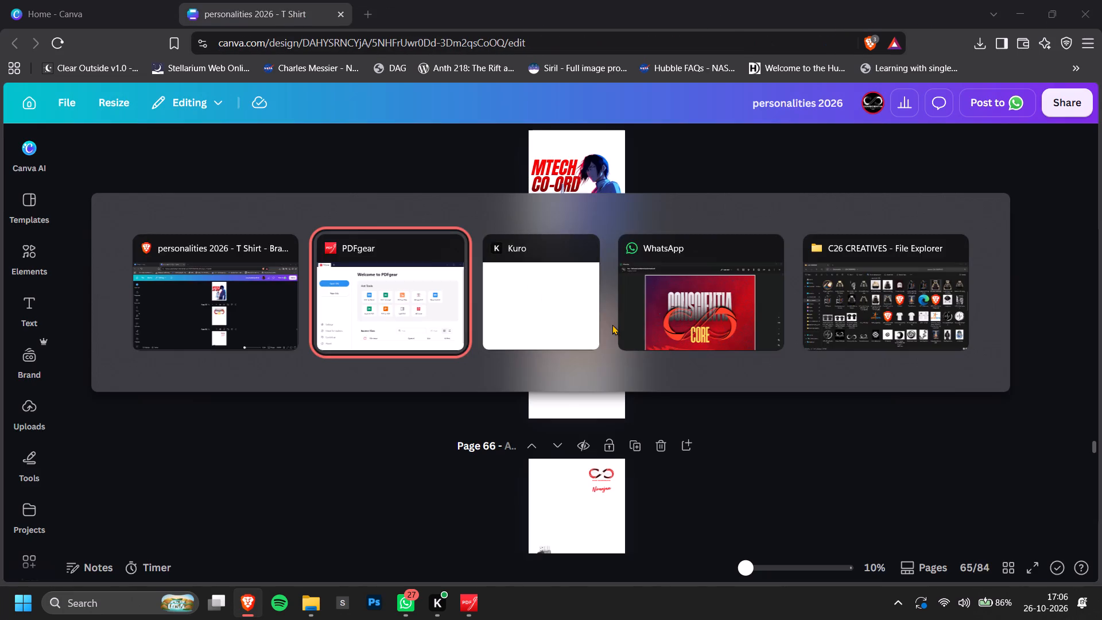
key(alt+Tab)
click(557, 406)
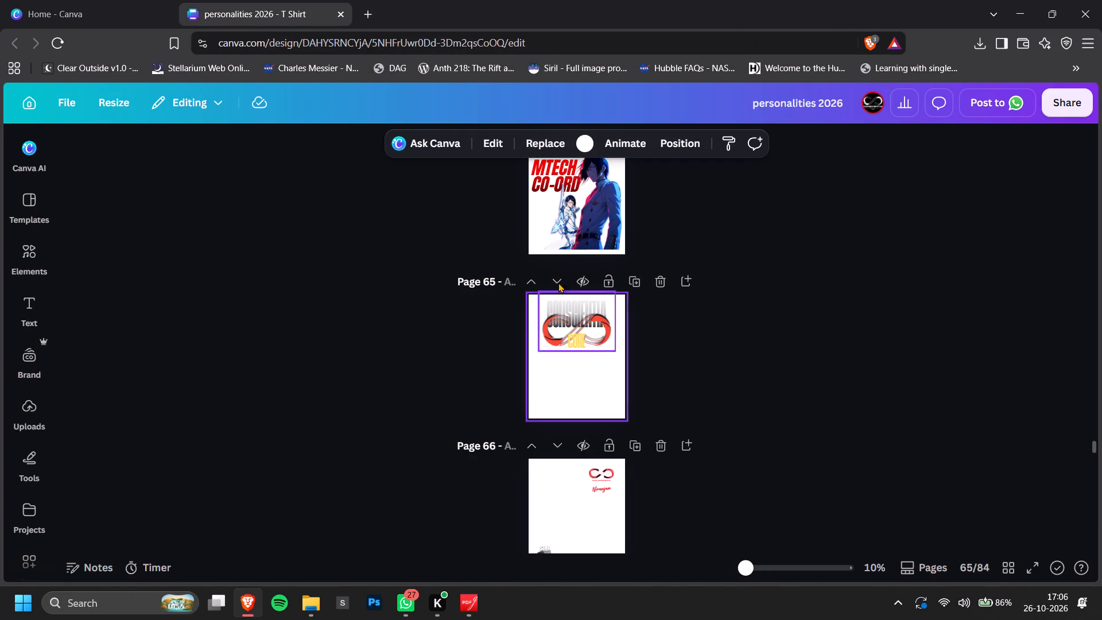
click(585, 134)
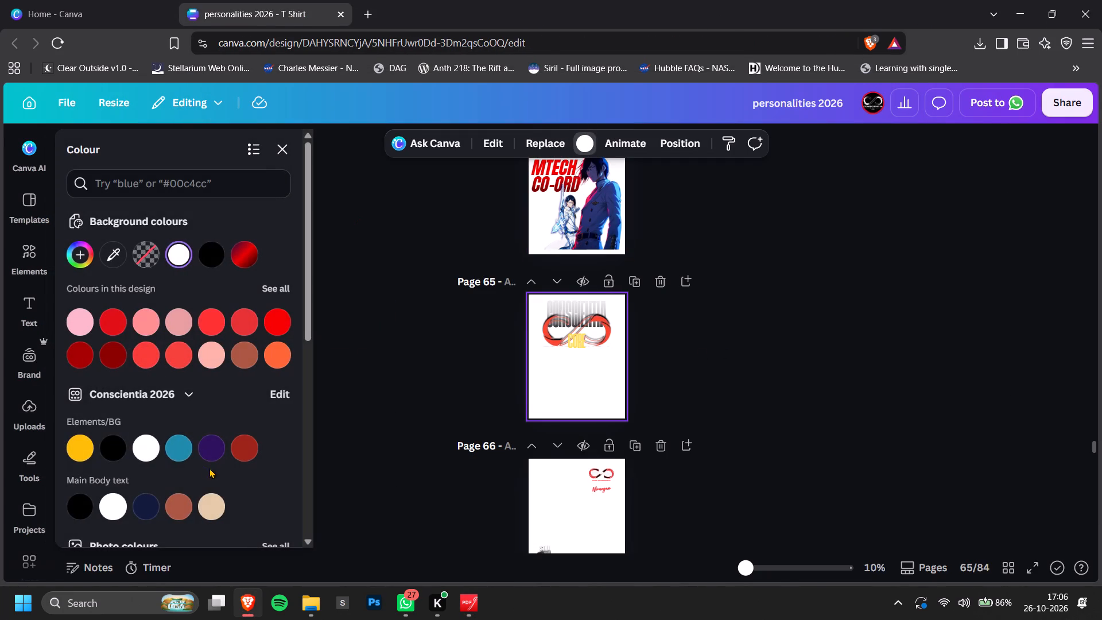
click(214, 462)
click(206, 437)
scroll(817, 353, up, 5)
scroll(759, 334, down, 3)
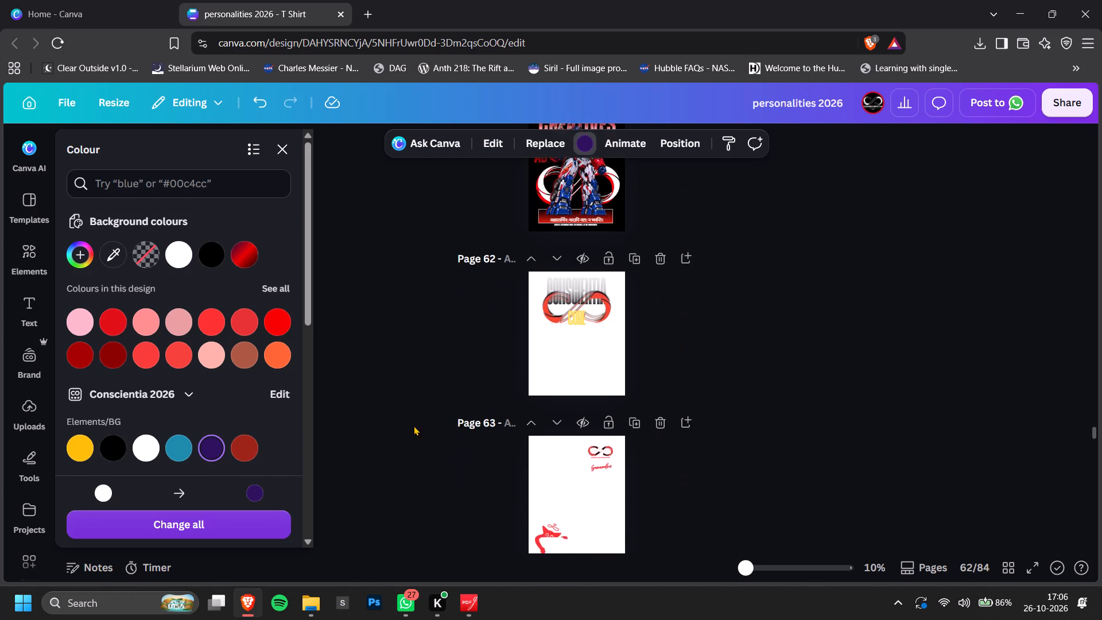
click(166, 529)
Review the page backgrounds from around page 58 back to the first pages of the personalities 2026 design.
scroll(740, 384, up, 16)
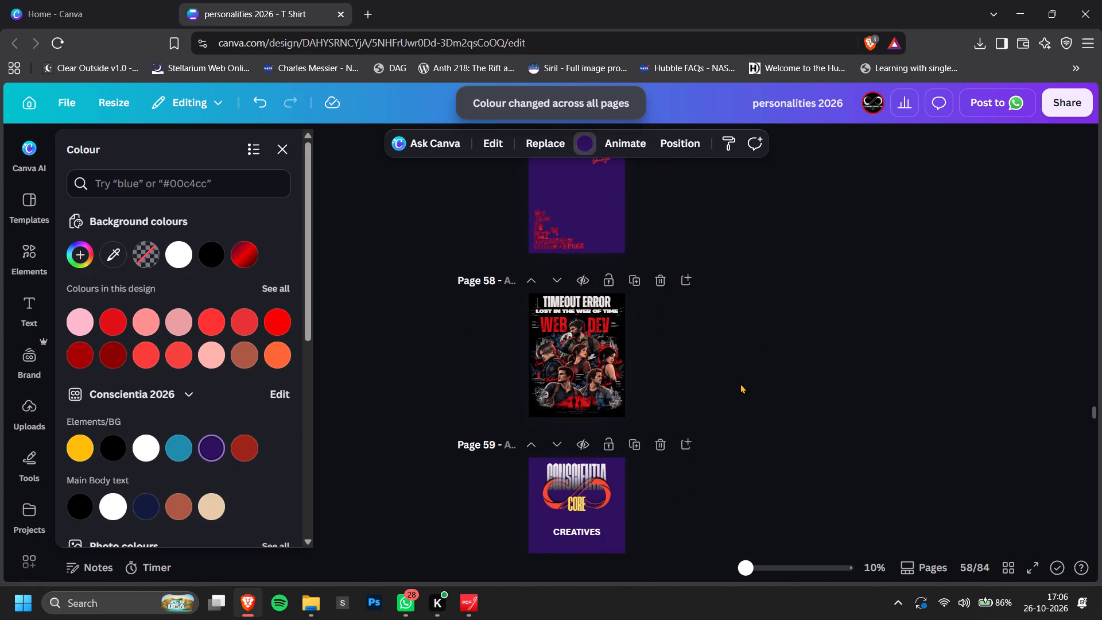
scroll(740, 383, up, 1)
ctrl+scroll(697, 328, up, 13)
scroll(697, 328, up, 5)
click(697, 328)
scroll(754, 370, up, 10)
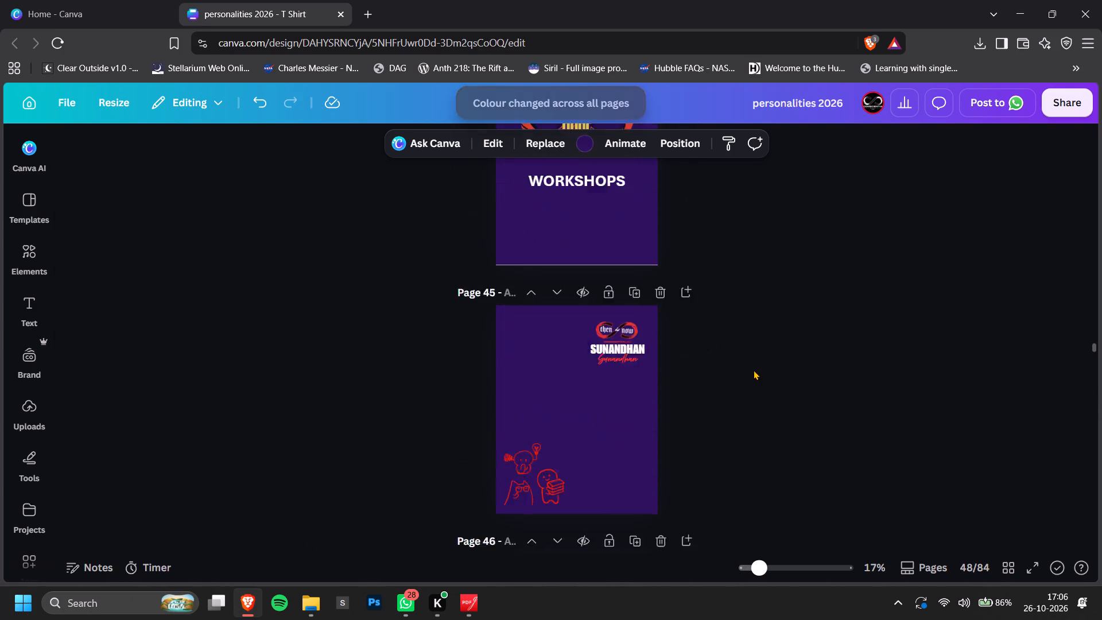
drag(1095, 347, 1101, 184)
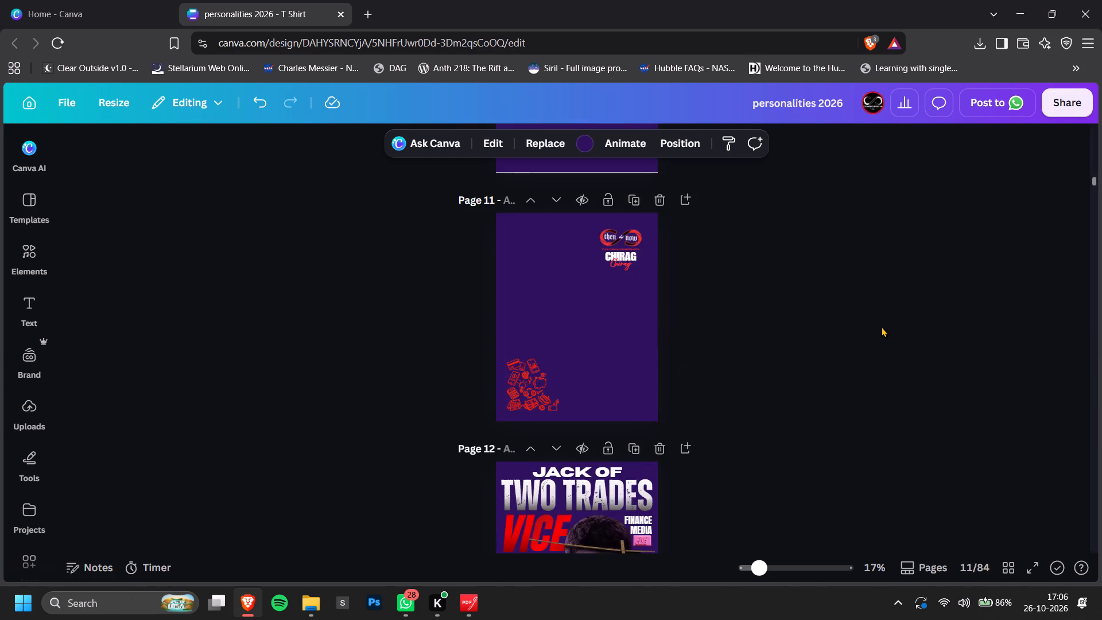
click(882, 327)
scroll(882, 327, up, 20)
scroll(882, 327, up, 14)
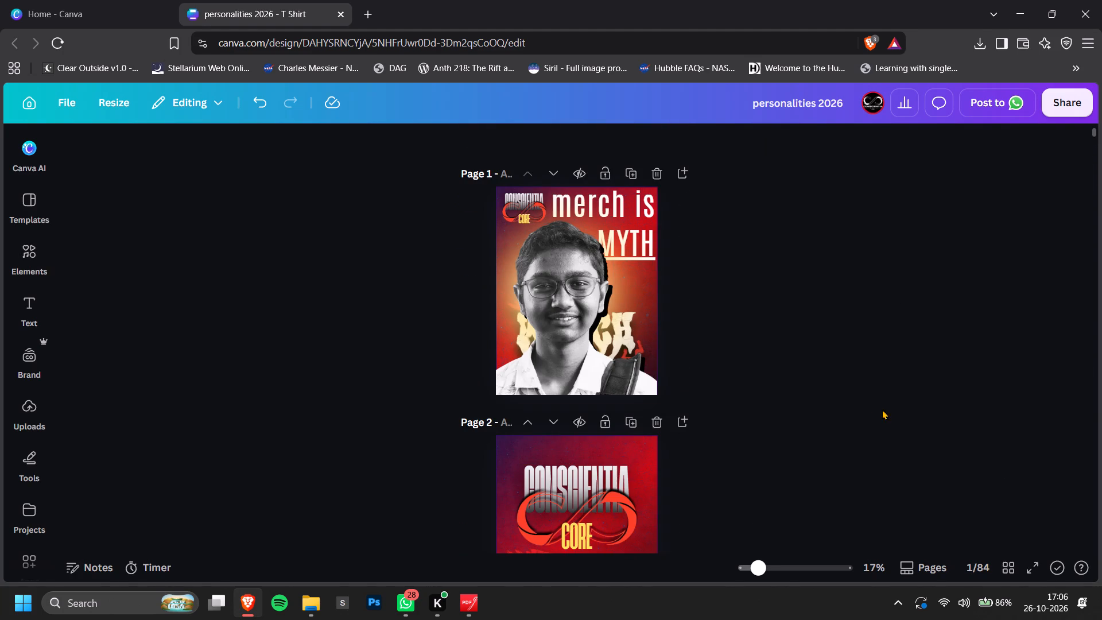
scroll(871, 407, down, 4)
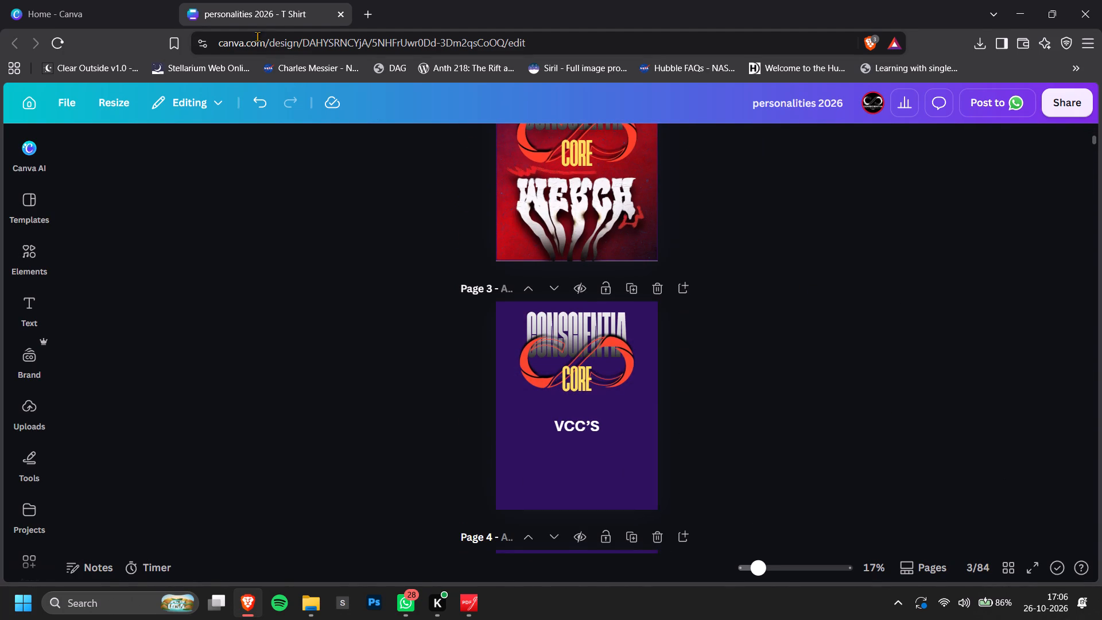
Close the personalities 2026 design.
click(342, 13)
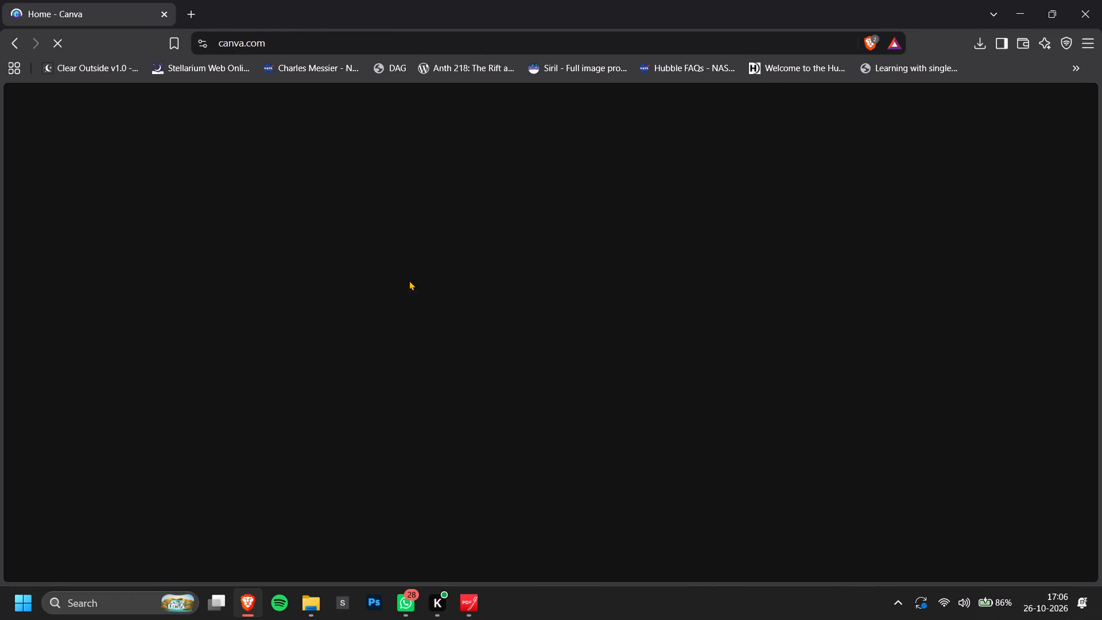
In PDFgear, open UltimateCoreMerchVendorVault.pdf from the Merch for Vendor folder inside Documents > C26 CREATIVES.
key(alt+Tab)
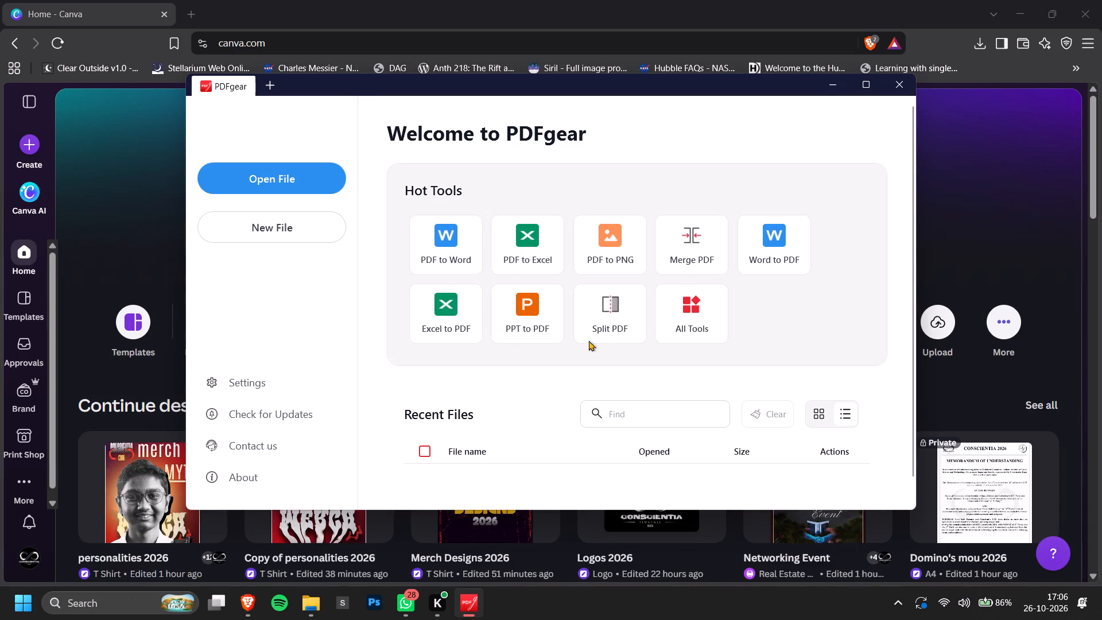
click(278, 183)
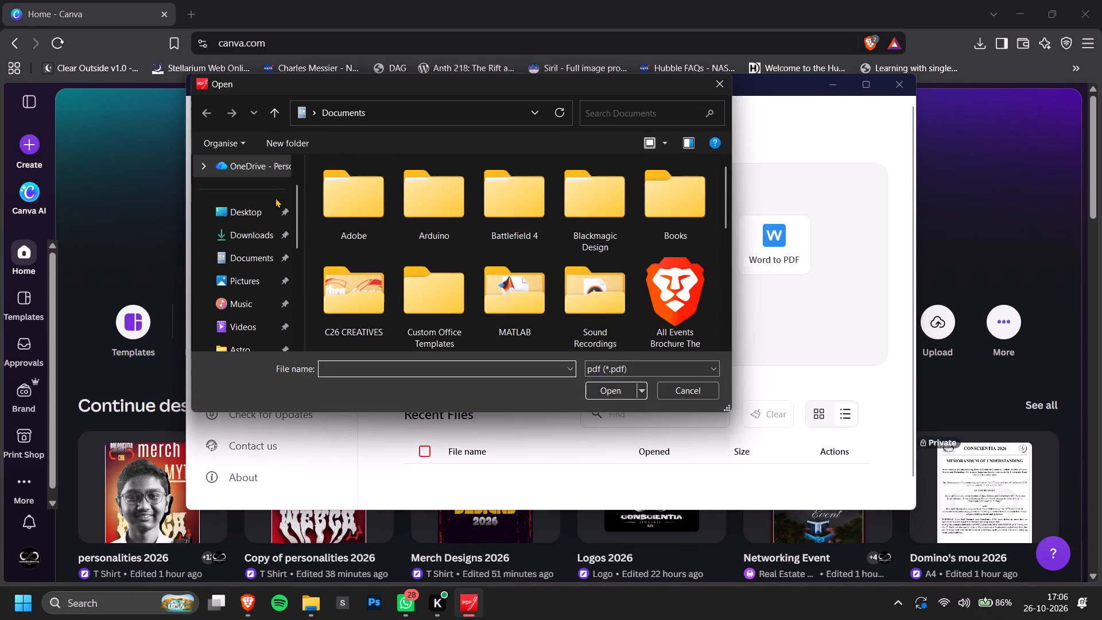
scroll(596, 241, down, 1)
scroll(645, 260, down, 2)
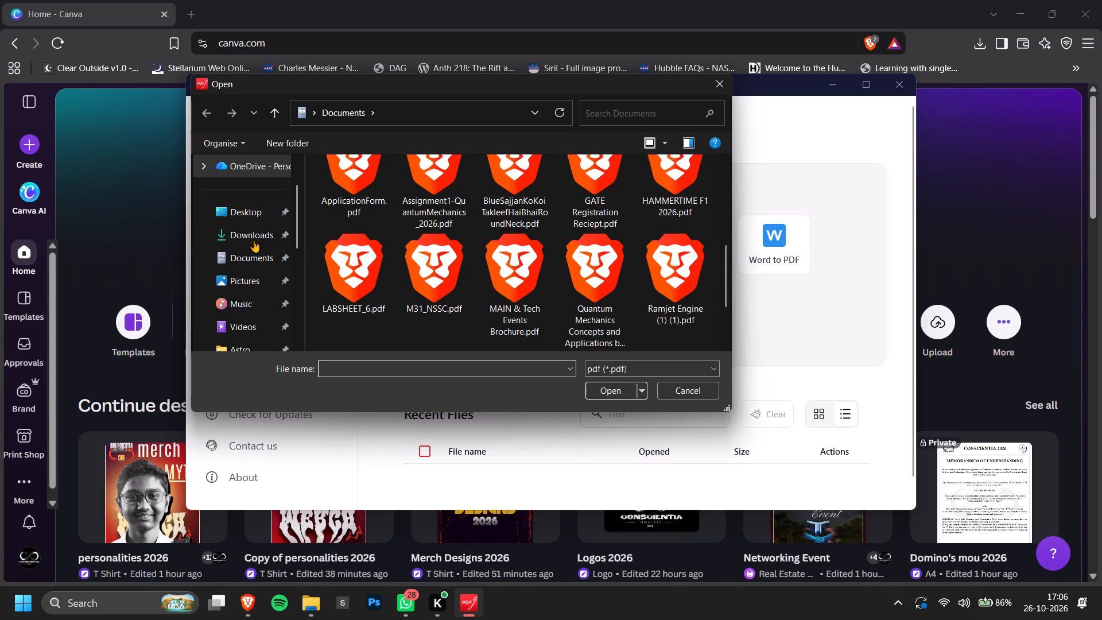
click(249, 268)
scroll(671, 263, down, 1)
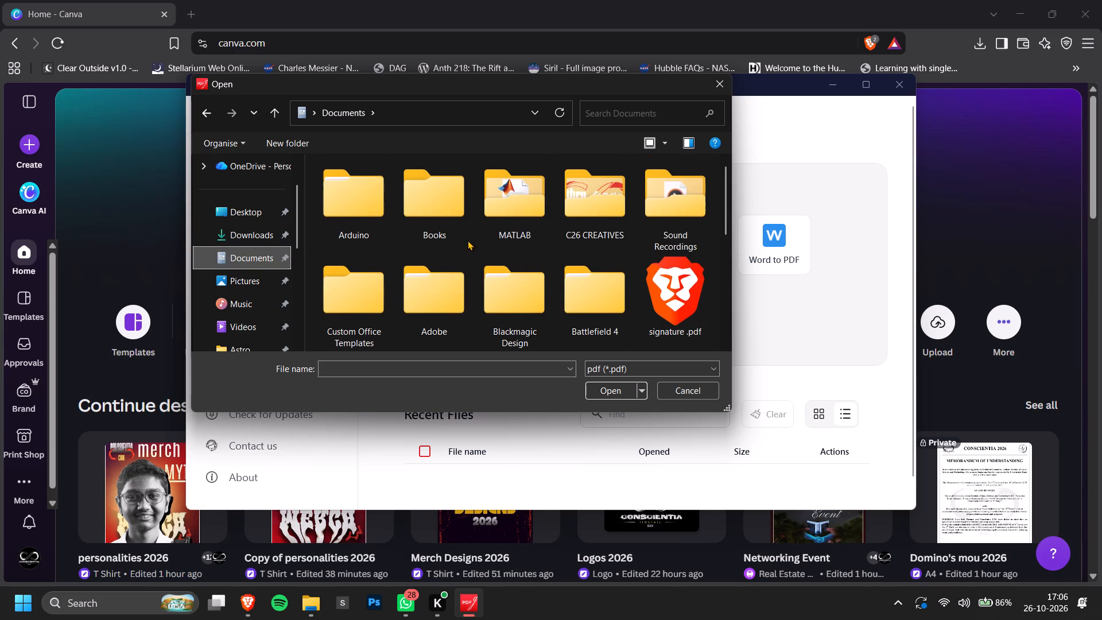
double_click(596, 216)
scroll(507, 273, down, 3)
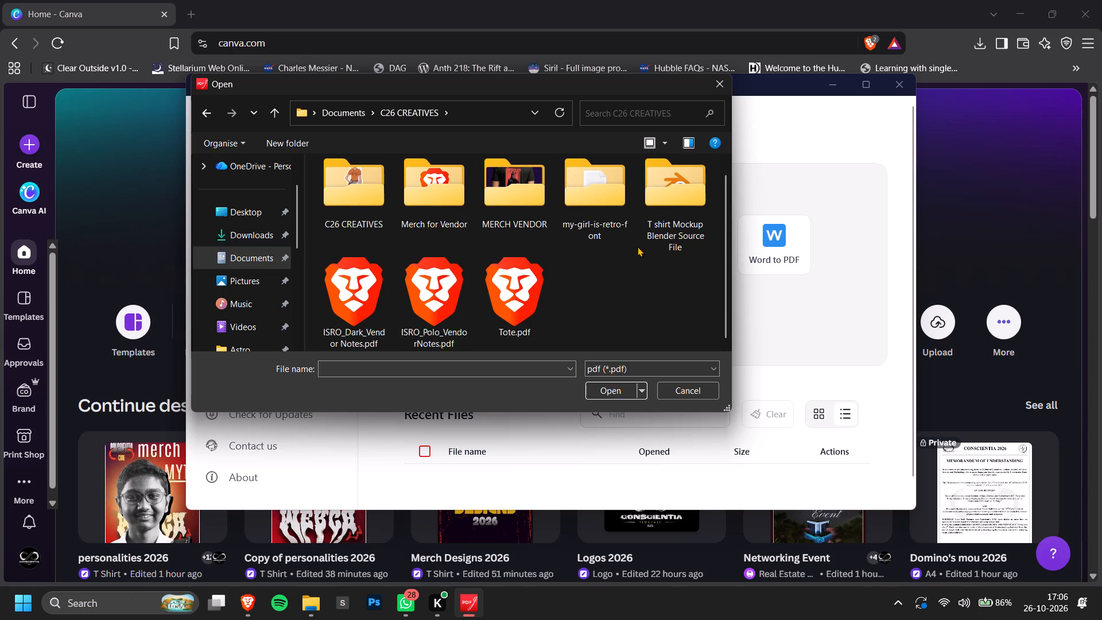
double_click(461, 206)
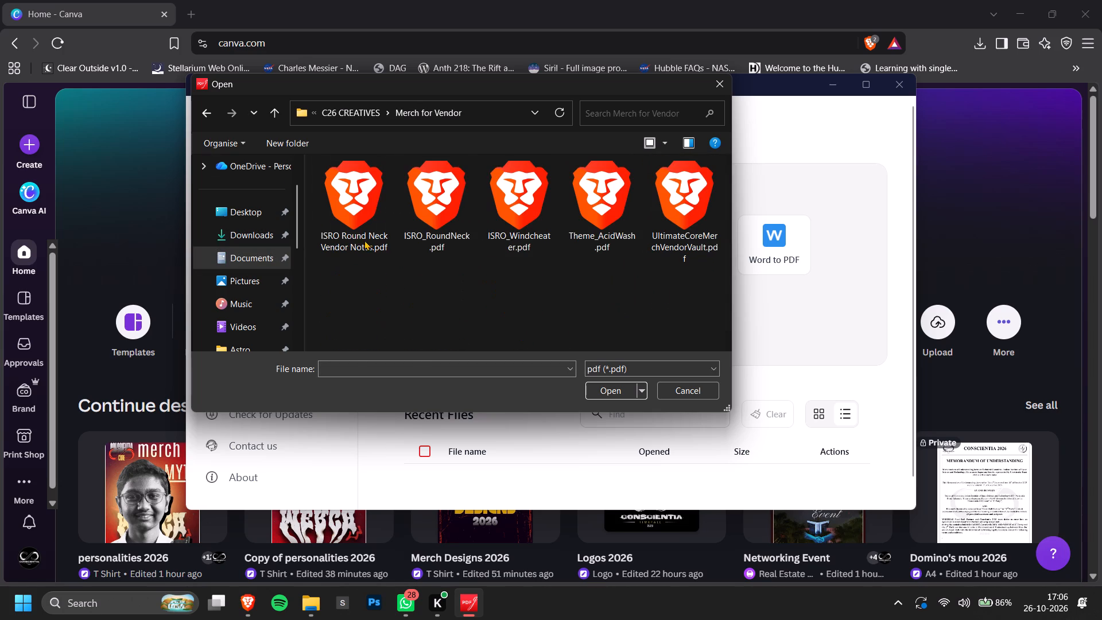
double_click(711, 202)
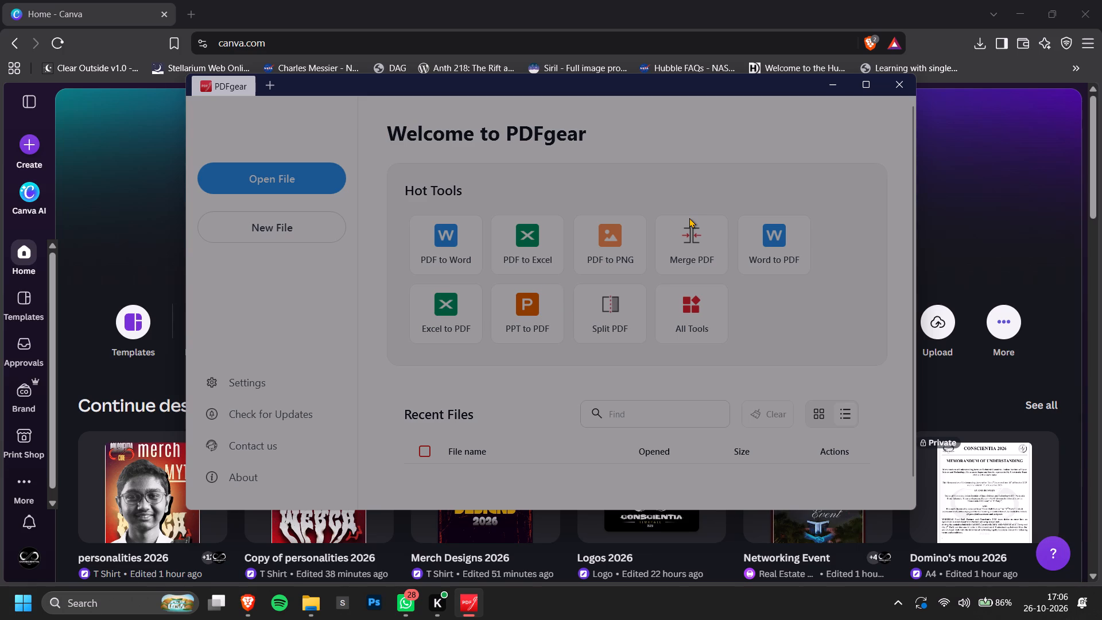
key(alt+Tab)
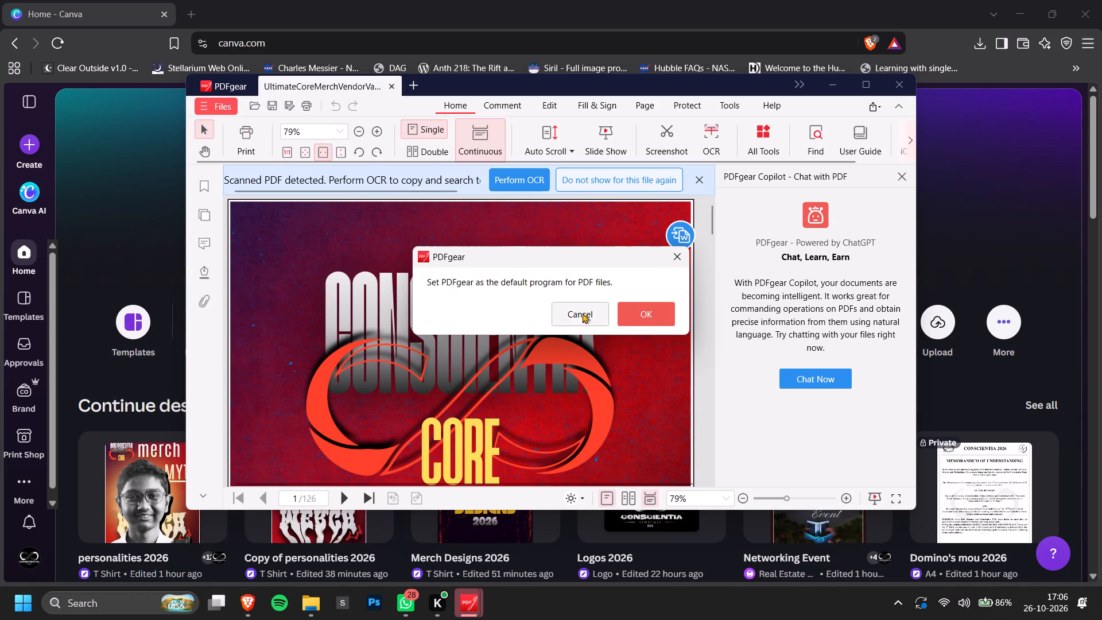
Accept PDFgear's default-program prompt and choose PDFgear as the default app for .pdf files.
click(635, 313)
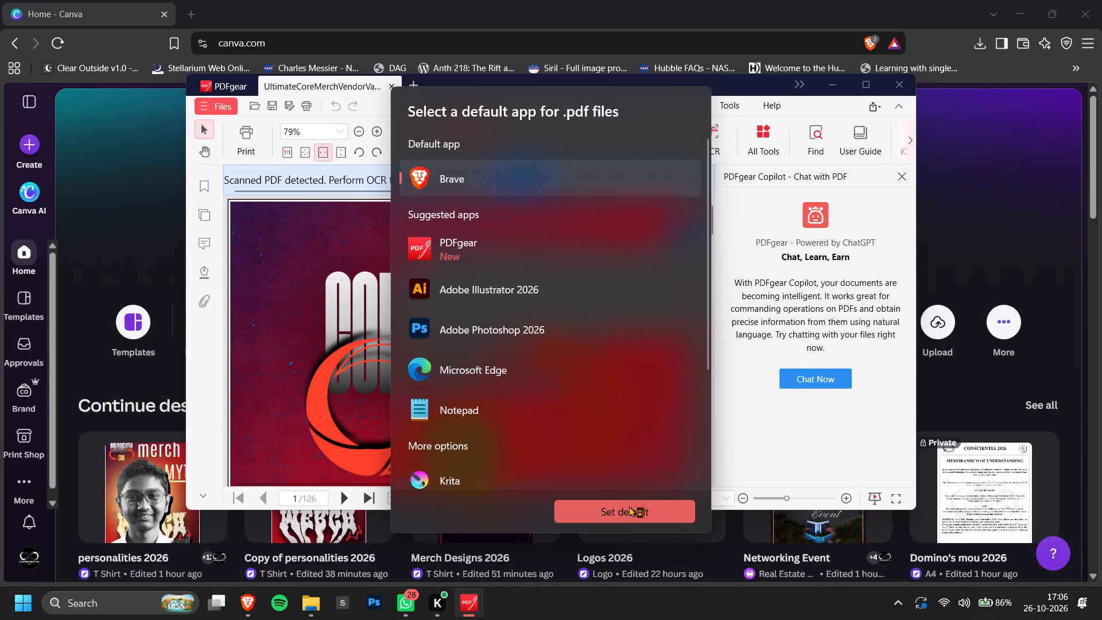
click(629, 508)
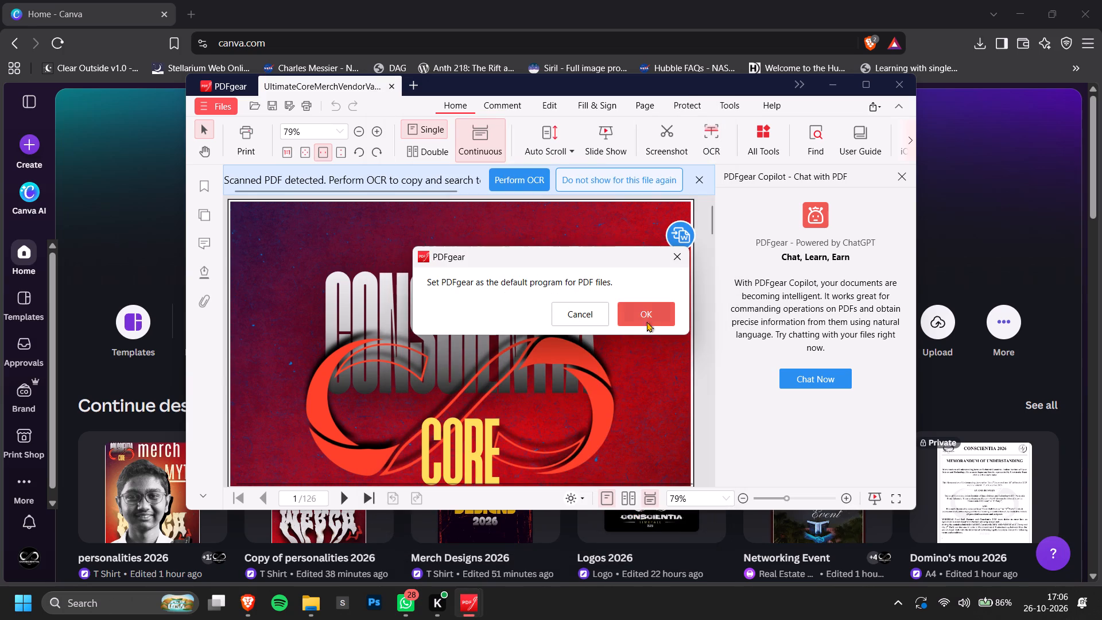
click(650, 313)
click(537, 255)
click(630, 505)
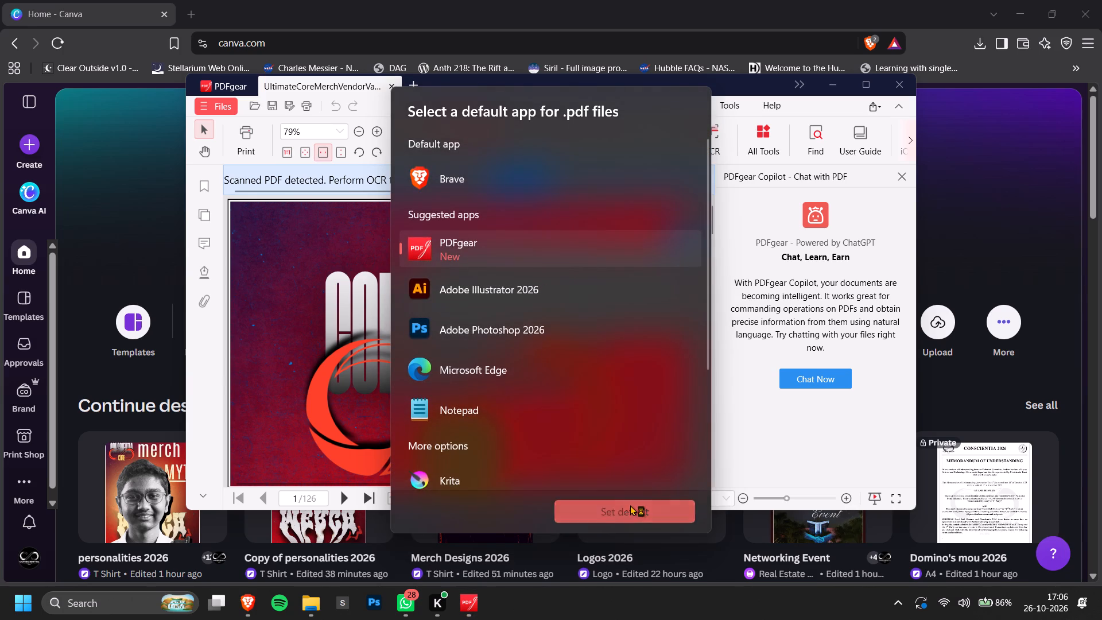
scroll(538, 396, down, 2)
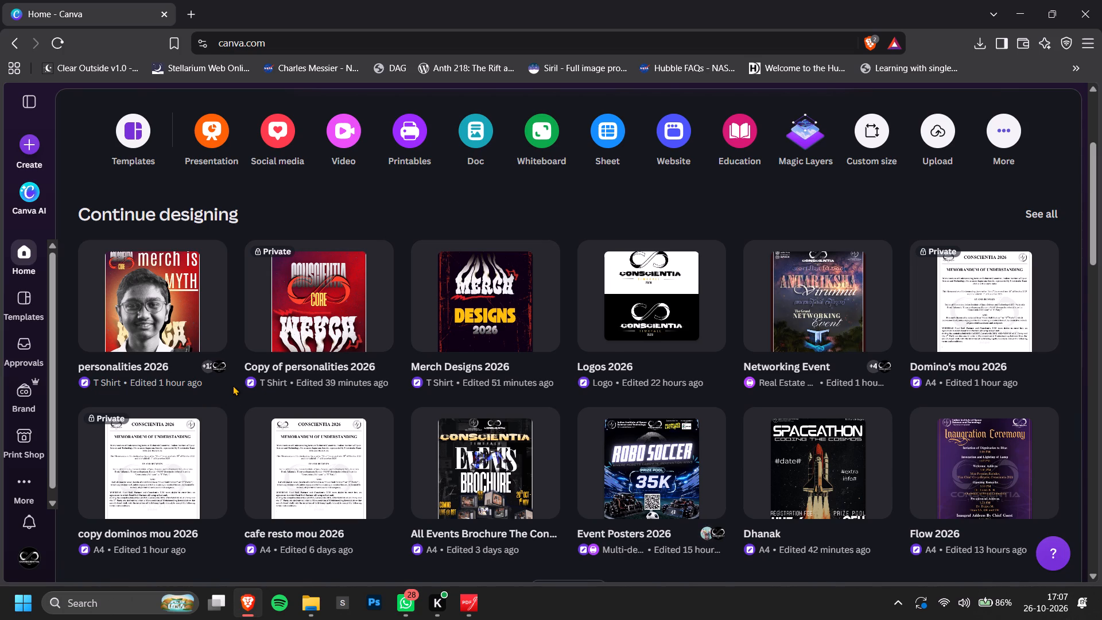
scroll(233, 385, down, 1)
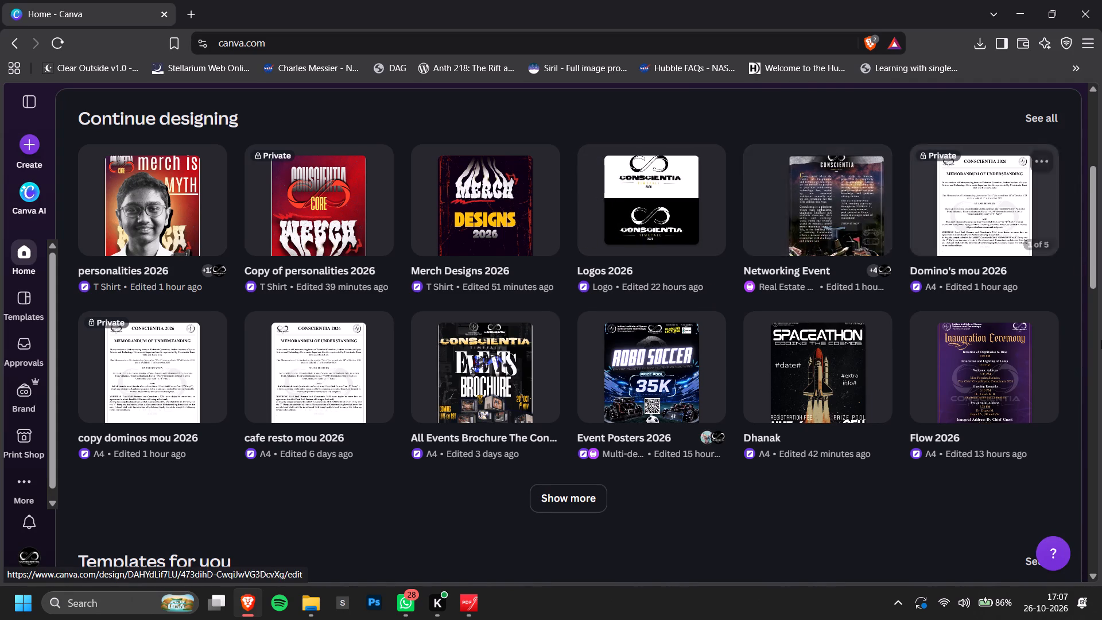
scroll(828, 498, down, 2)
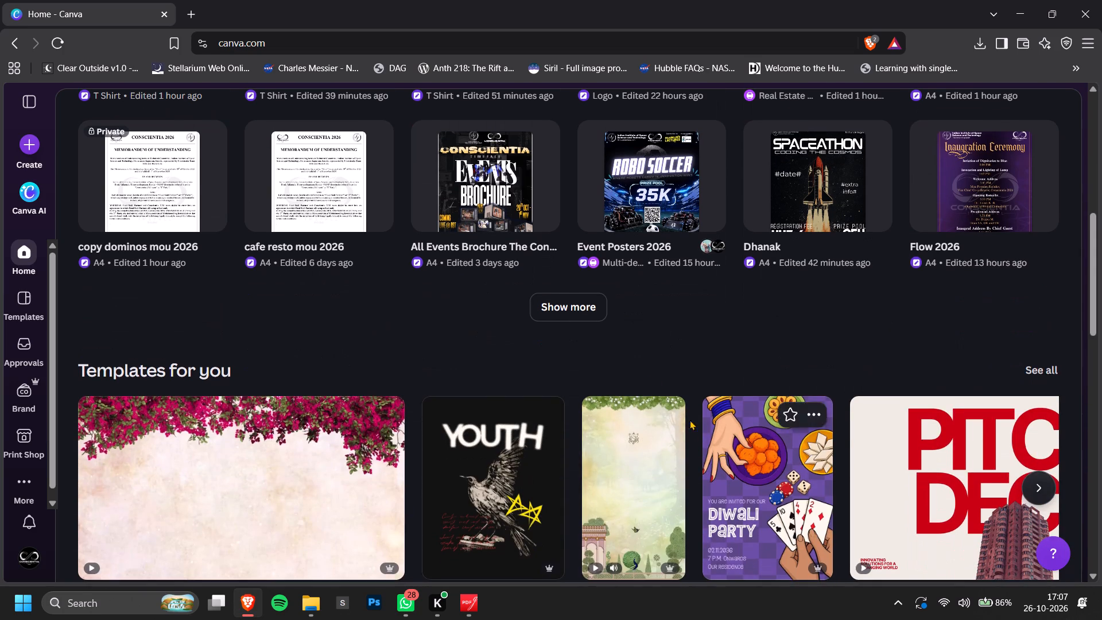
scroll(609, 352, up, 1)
Switch back to PDFgear and examine the cover, T-shirt mockups and separate print artwork on the first pages of the vendor PDF.
key(alt+Tab)
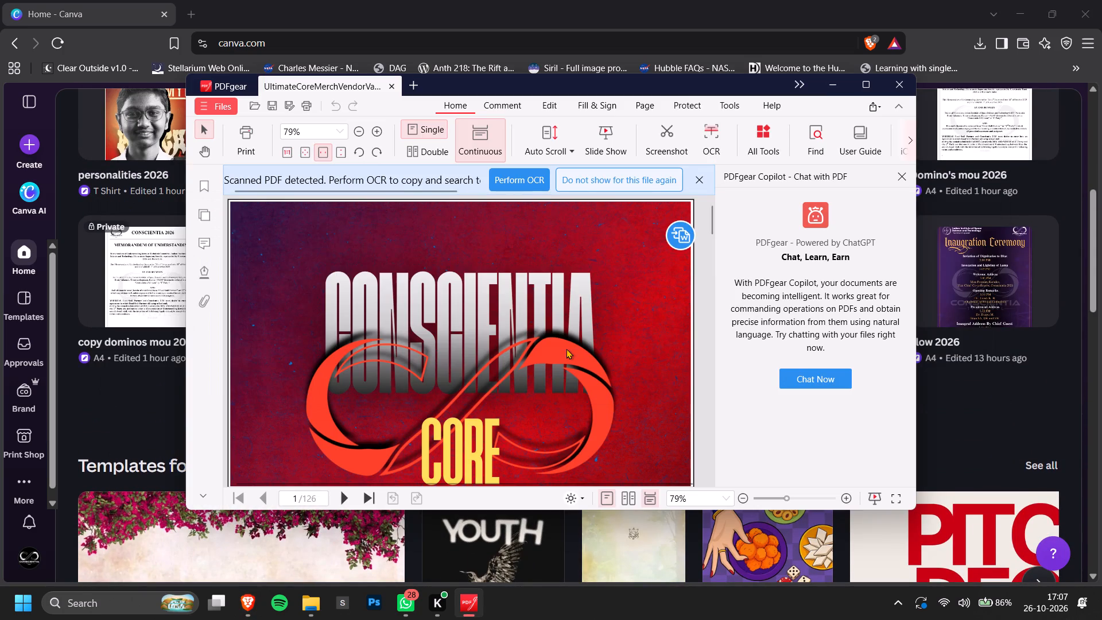
scroll(502, 315, down, 17)
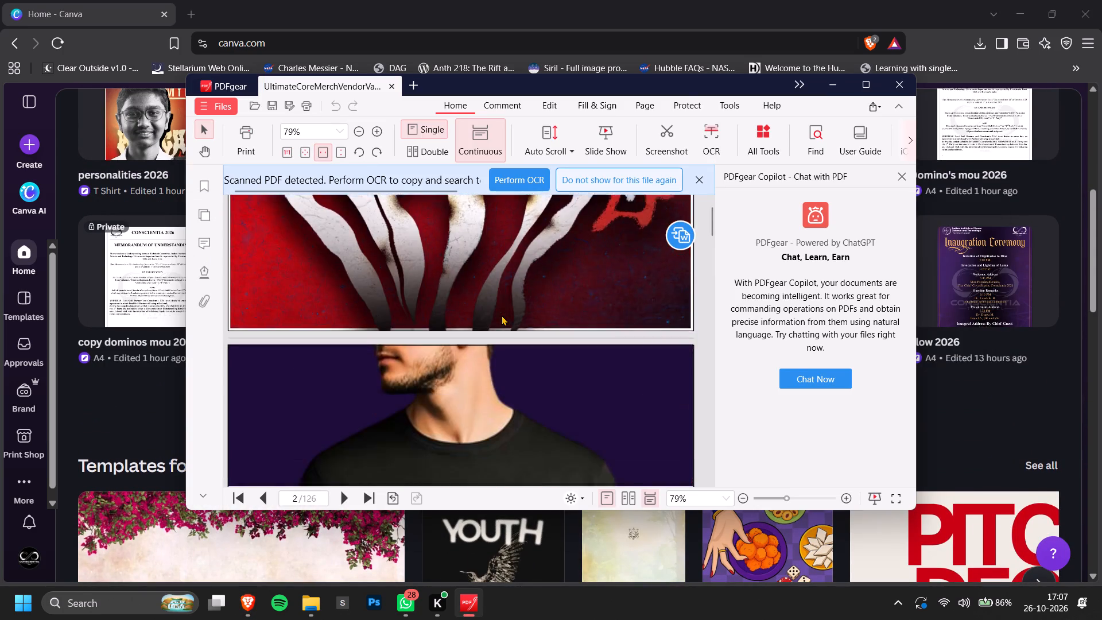
scroll(502, 315, down, 4)
ctrl+scroll(539, 390, up, 3)
scroll(539, 390, down, 4)
ctrl+scroll(539, 390, up, 7)
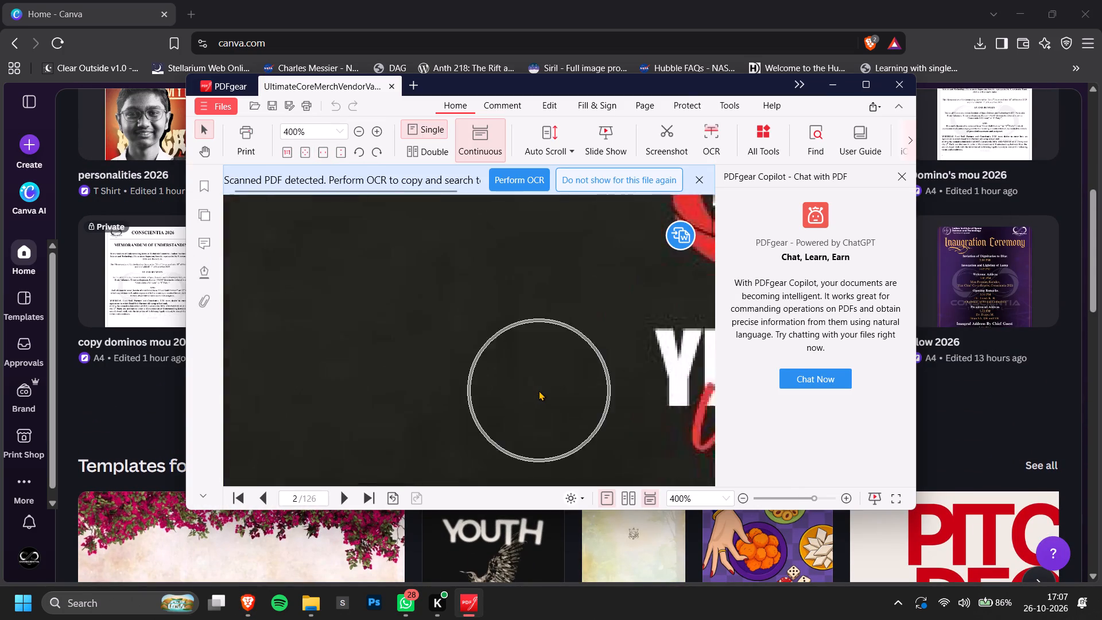
ctrl+scroll(539, 390, down, 20)
ctrl+scroll(539, 390, down, 12)
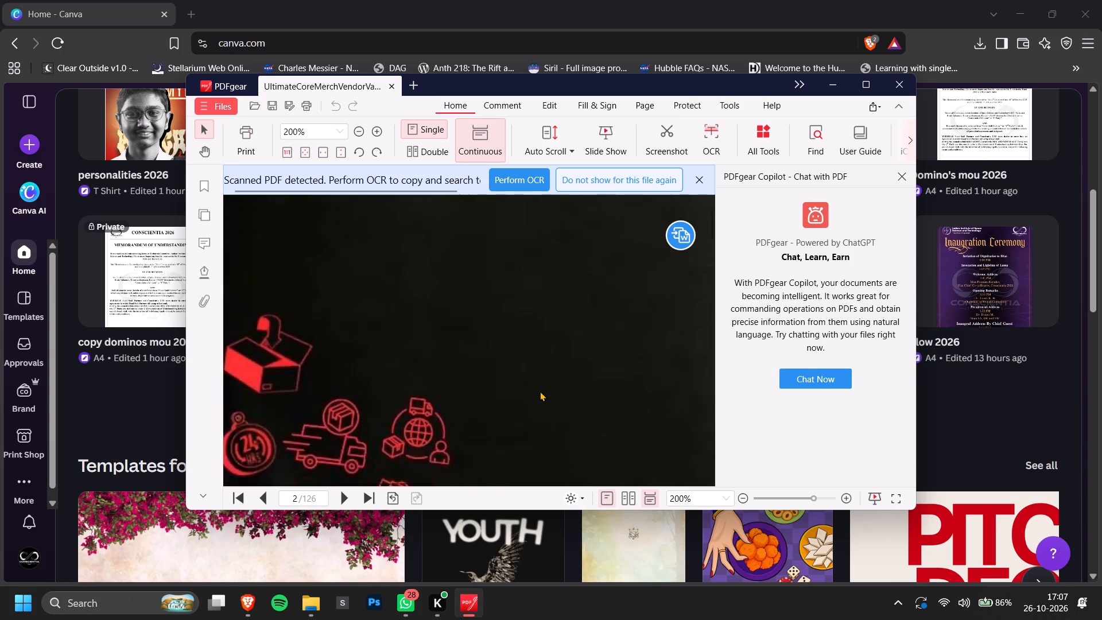
ctrl+scroll(540, 391, down, 20)
scroll(540, 391, down, 10)
middle_click(554, 280)
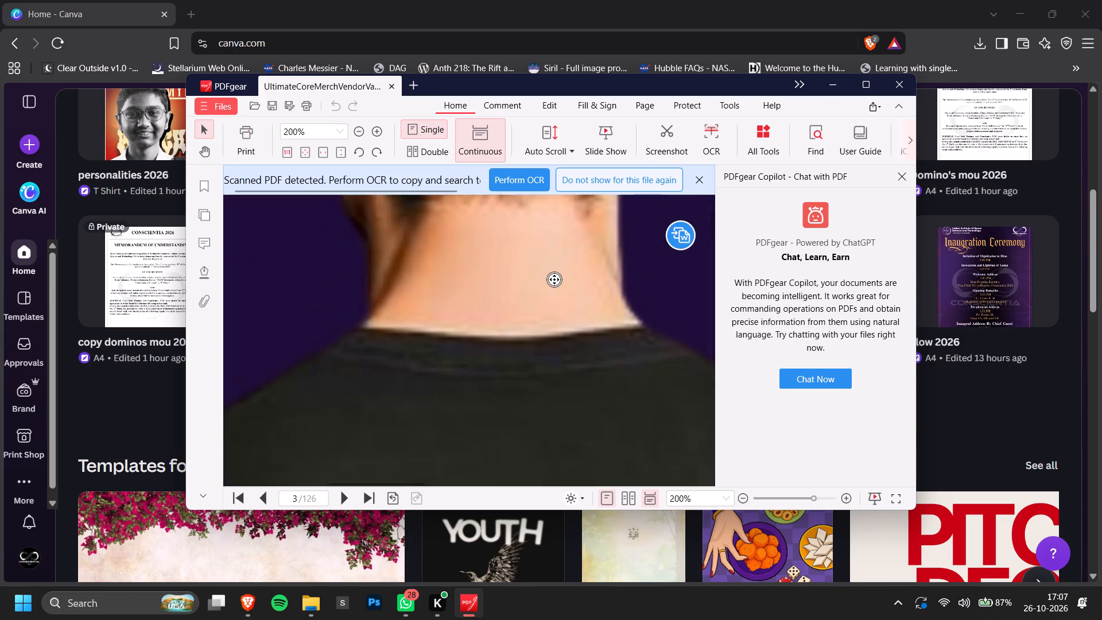
middle_click(541, 424)
ctrl+scroll(541, 424, down, 12)
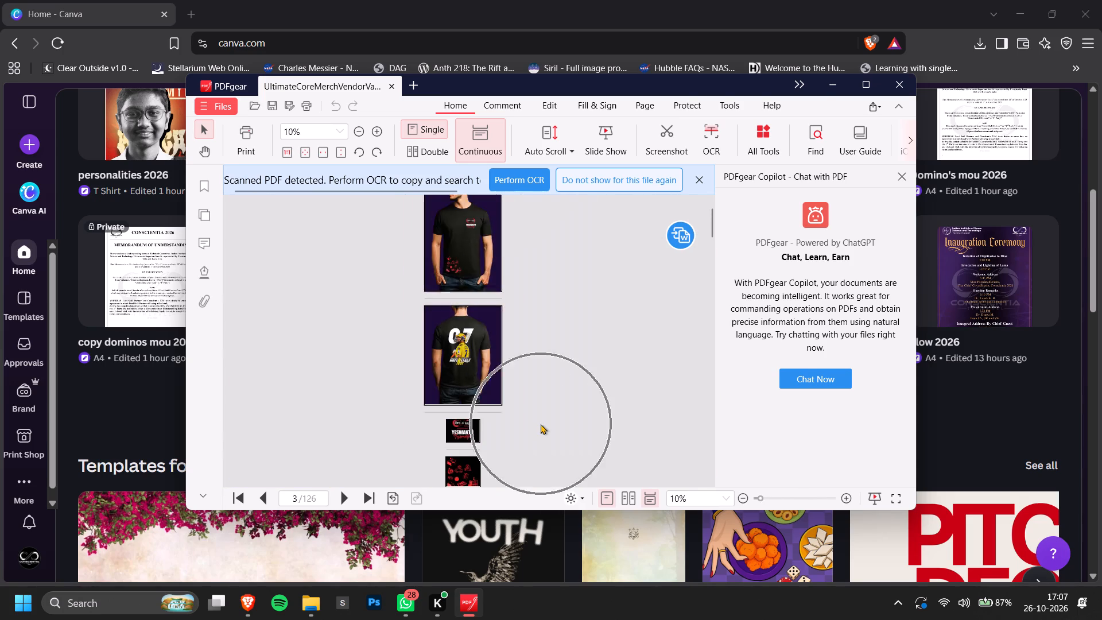
ctrl+scroll(541, 424, down, 6)
ctrl+scroll(497, 342, up, 8)
scroll(523, 338, down, 2)
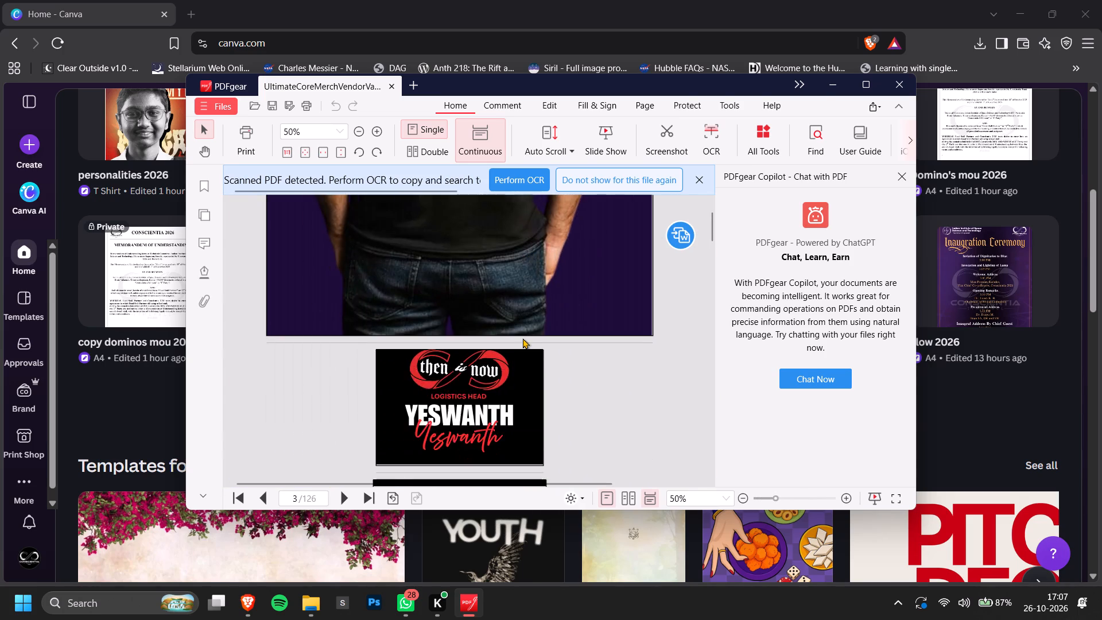
Examine the Logistics Head print artwork on page 4 closely, inspecting its lettering edges and black background.
scroll(523, 338, down, 4)
ctrl+scroll(469, 339, up, 4)
scroll(553, 390, up, 2)
scroll(553, 390, down, 3)
ctrl+scroll(537, 347, up, 2)
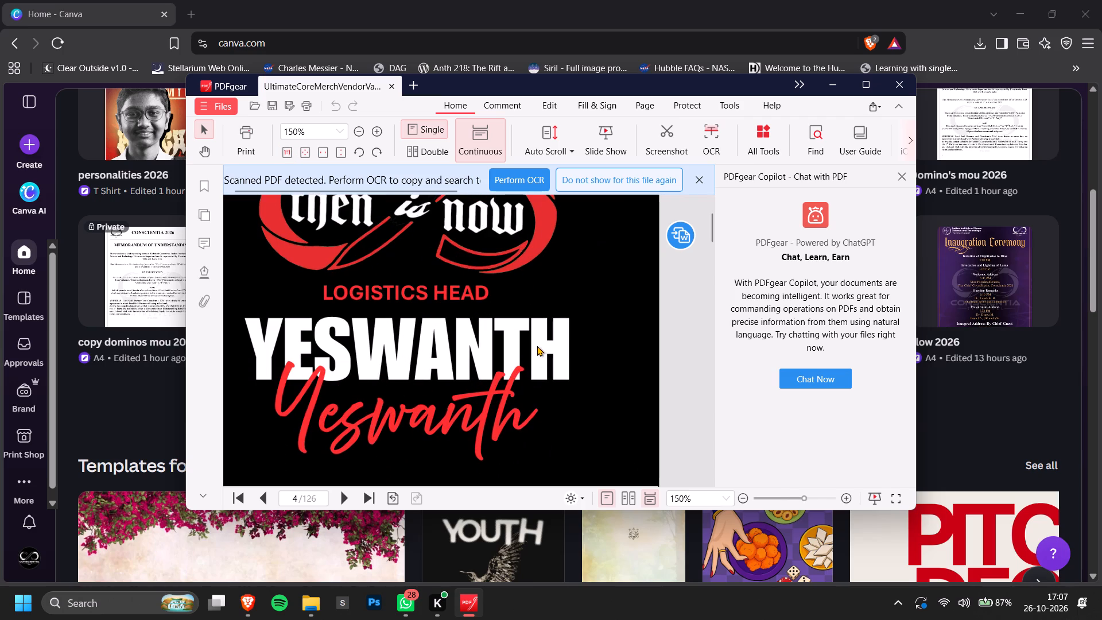
ctrl+scroll(537, 346, up, 8)
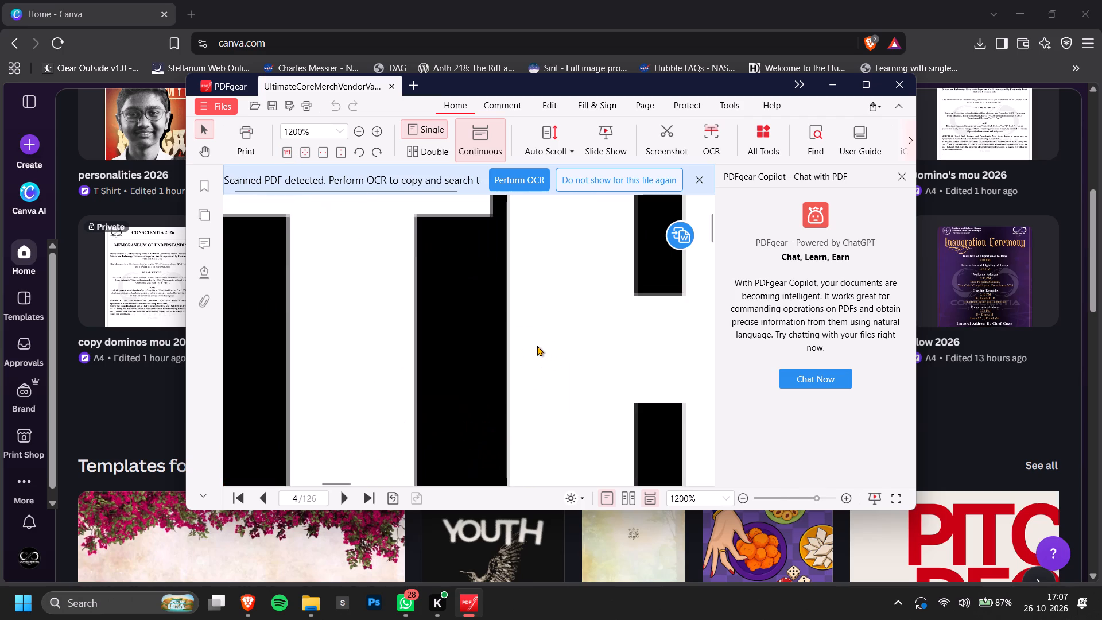
ctrl+scroll(537, 346, down, 9)
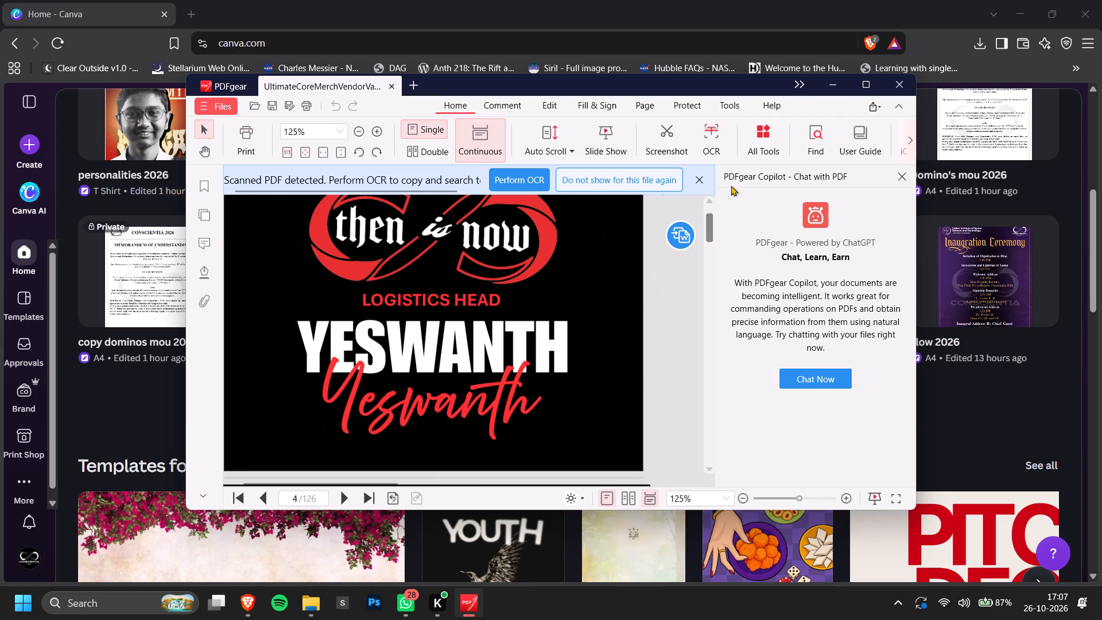
Enlarge the document view by dismissing the OCR notice, closing the Copilot chat and maximizing the window.
click(702, 184)
scroll(561, 327, up, 1)
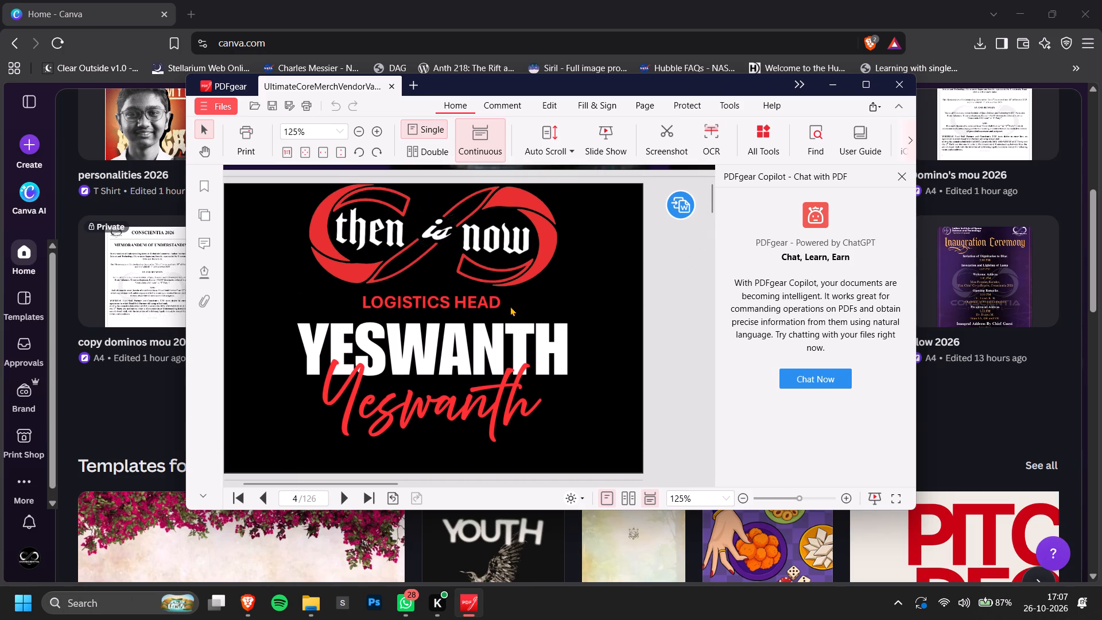
ctrl+scroll(510, 306, down, 1)
click(903, 183)
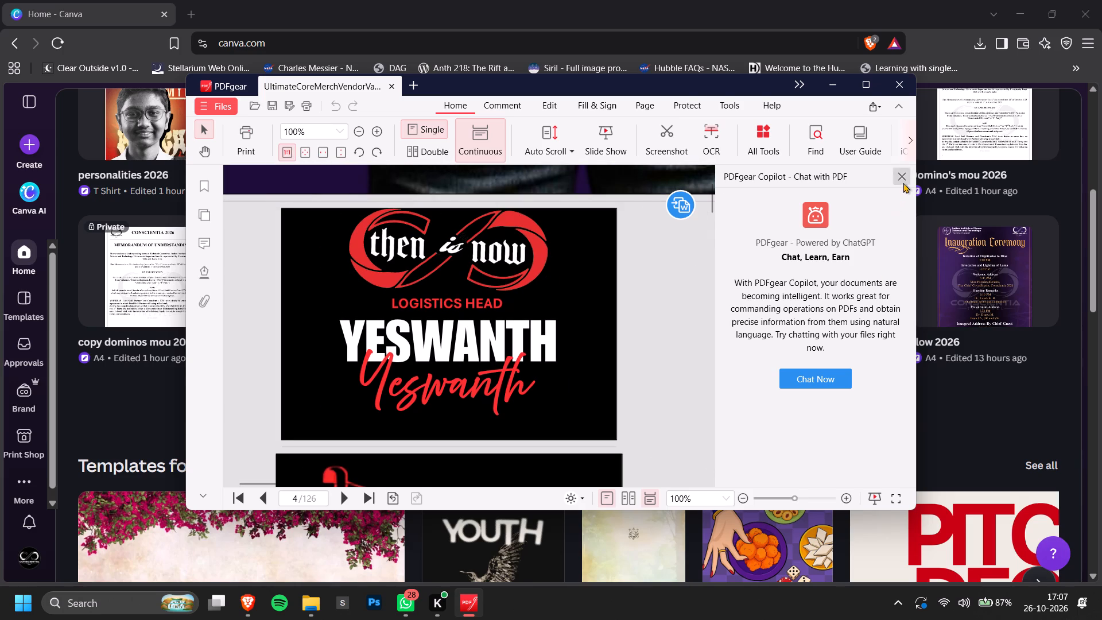
click(867, 91)
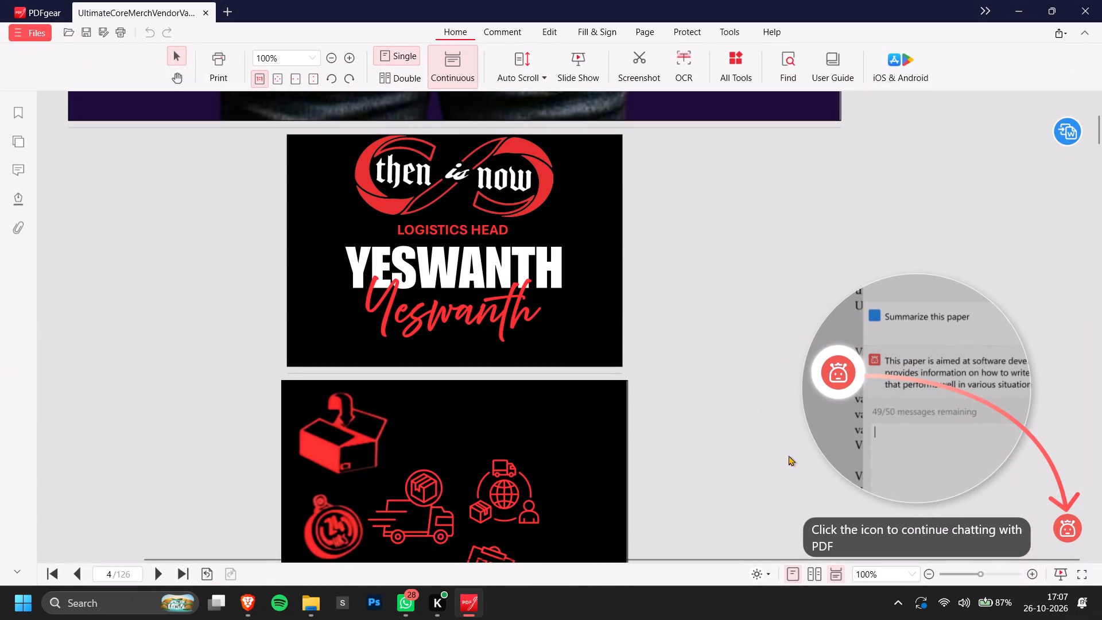
click(716, 412)
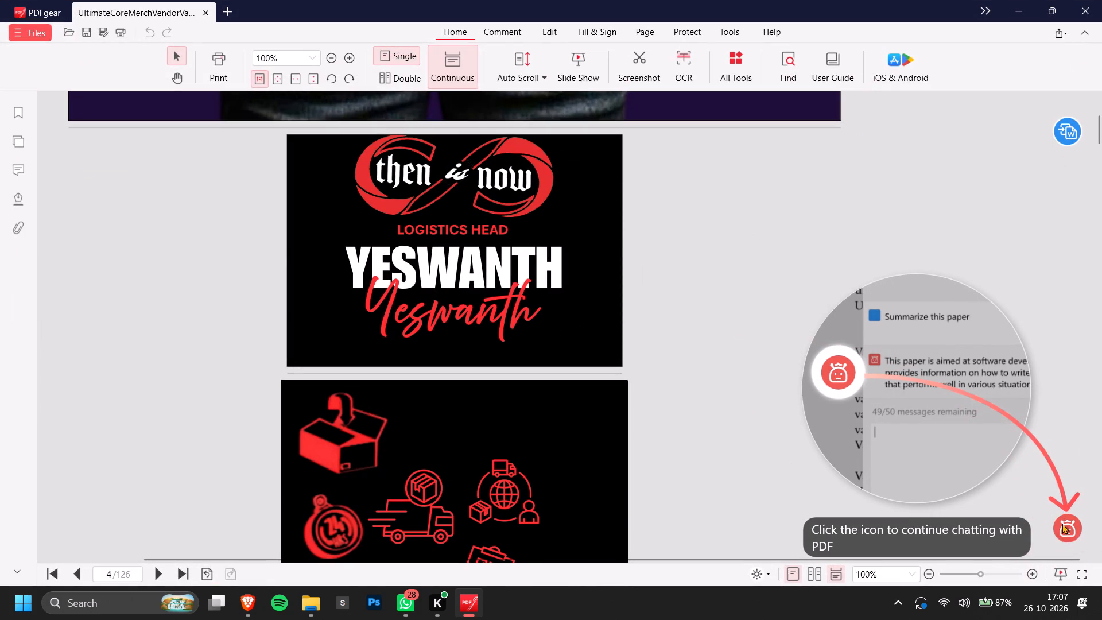
click(1065, 531)
click(1085, 107)
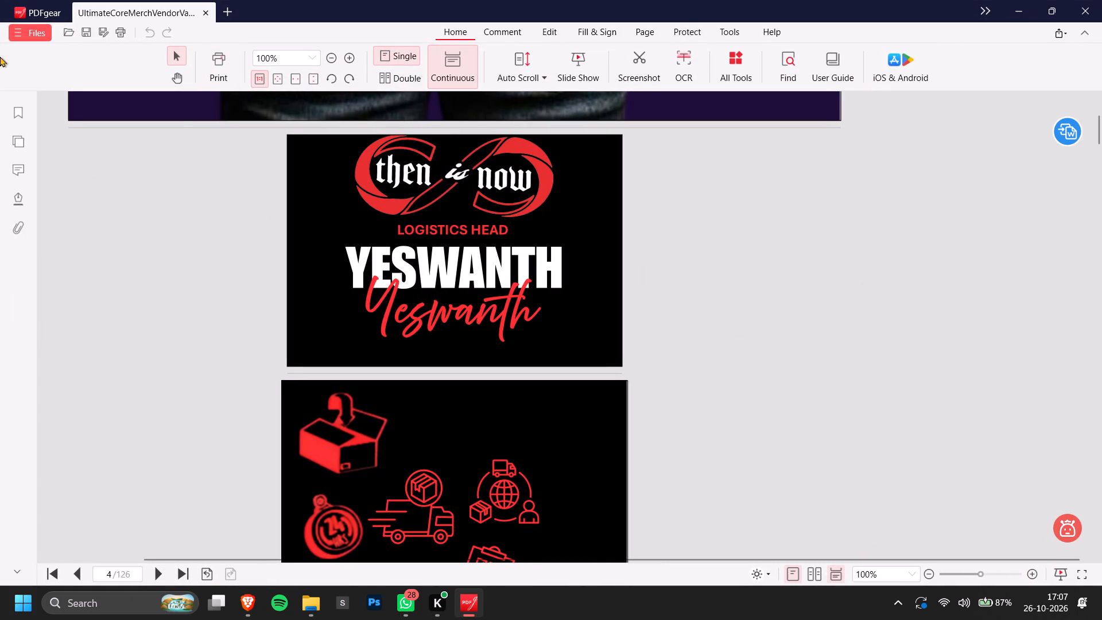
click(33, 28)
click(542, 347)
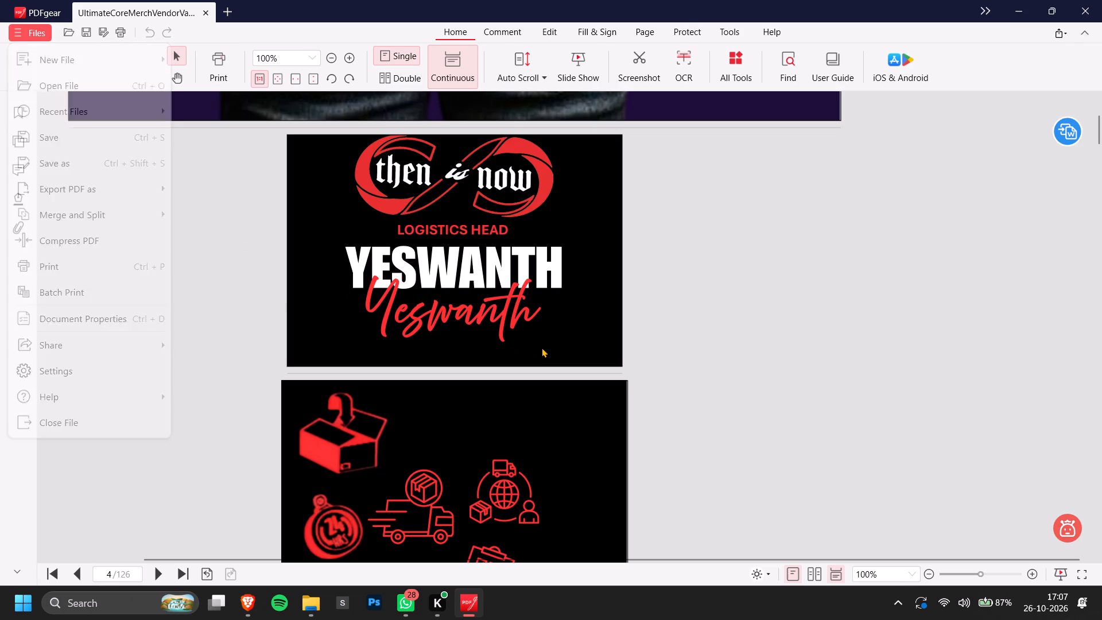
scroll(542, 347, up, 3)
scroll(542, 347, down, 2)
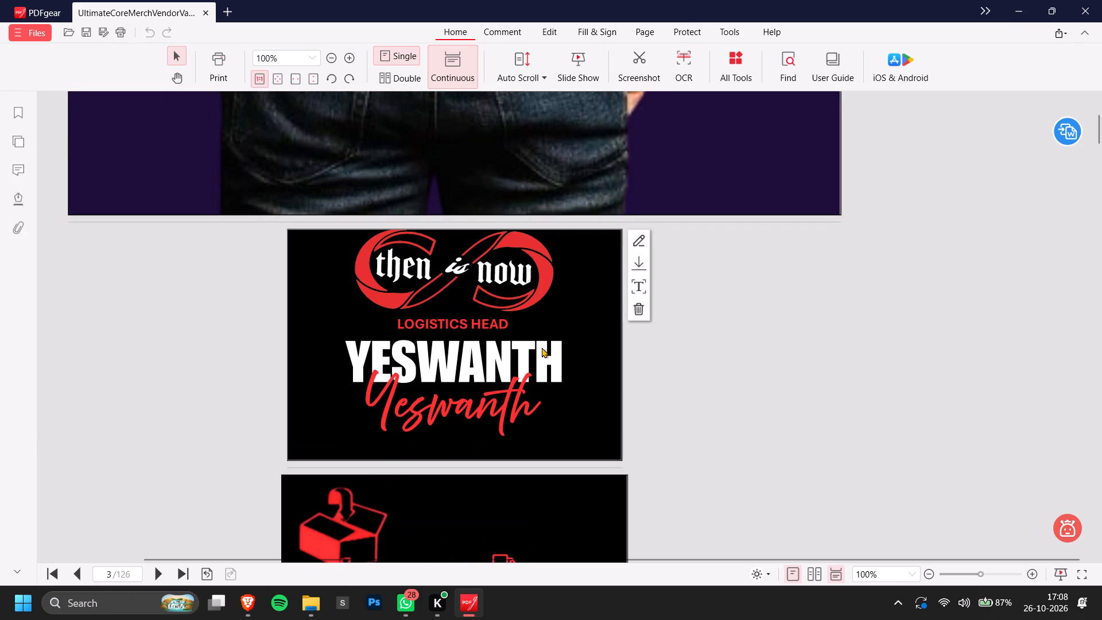
Open Google Gemini in a new Brave tab and return to the PDF in PDFgear.
key(alt+Tab)
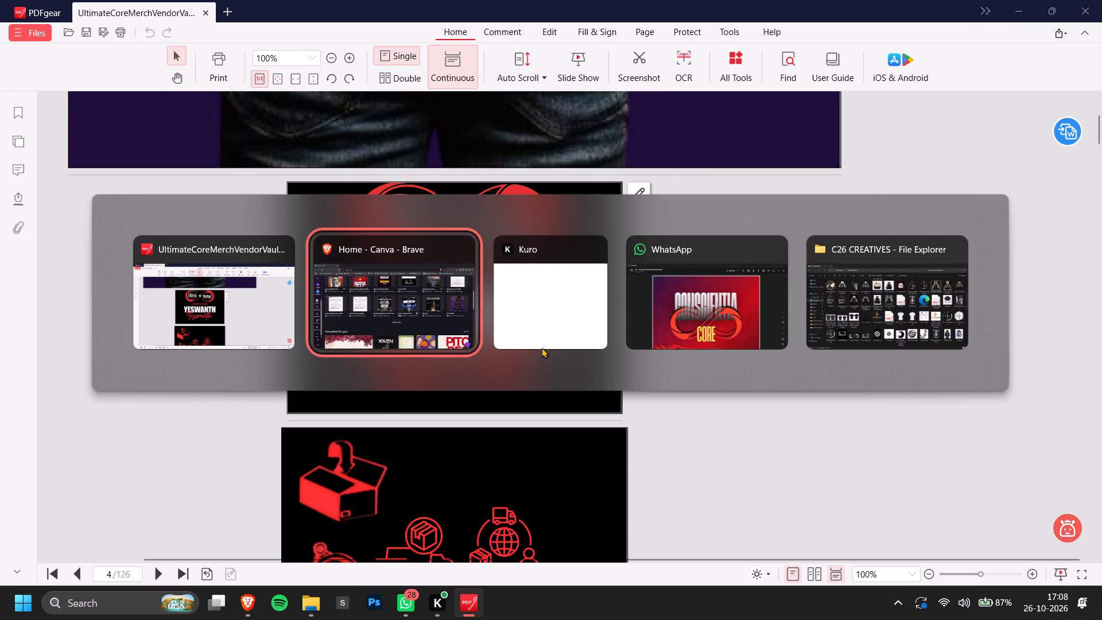
click(189, 1)
text(ge)
key(Return)
key(alt+Tab)
Examine the logistics icons on page 5, the 07 artwork on page 6 and the page thumbnail overview.
scroll(665, 345, down, 4)
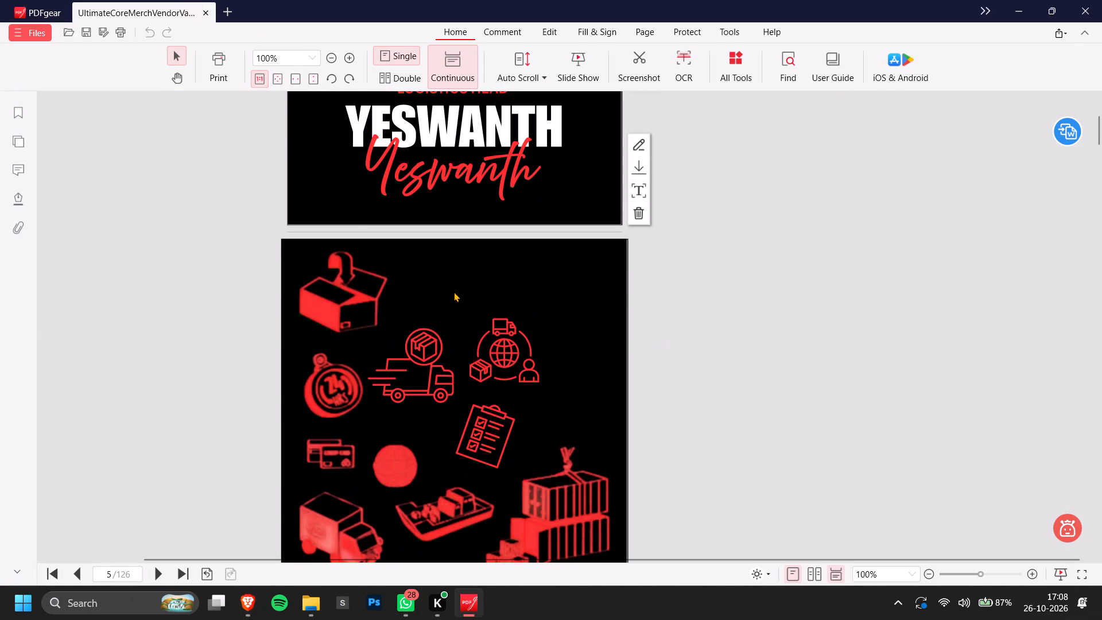
click(307, 48)
click(303, 58)
click(739, 232)
scroll(739, 232, down, 5)
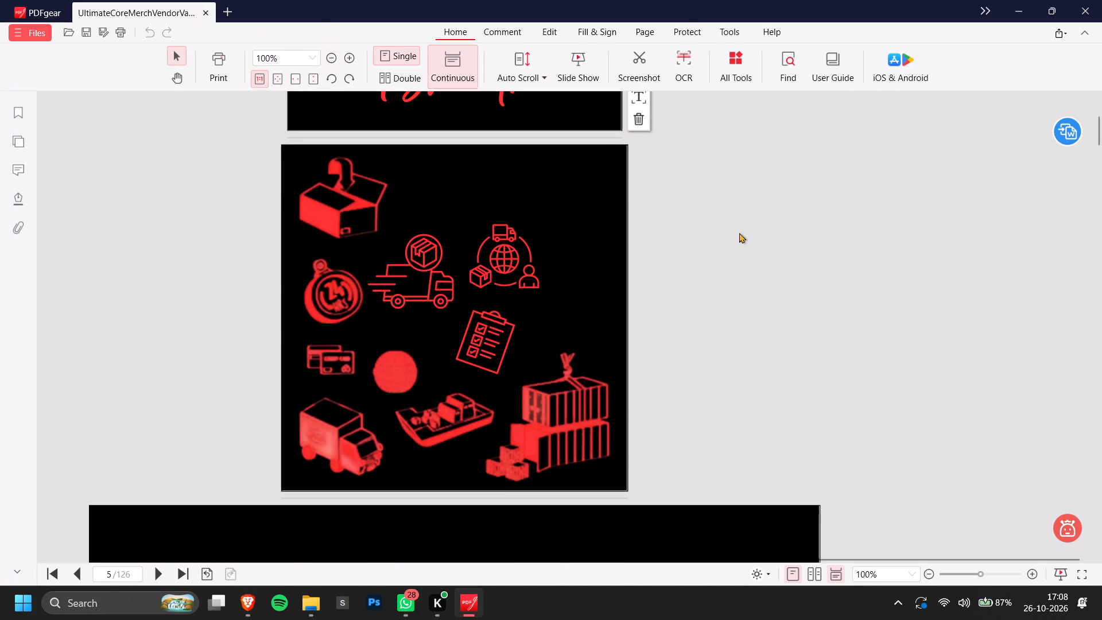
scroll(739, 232, down, 10)
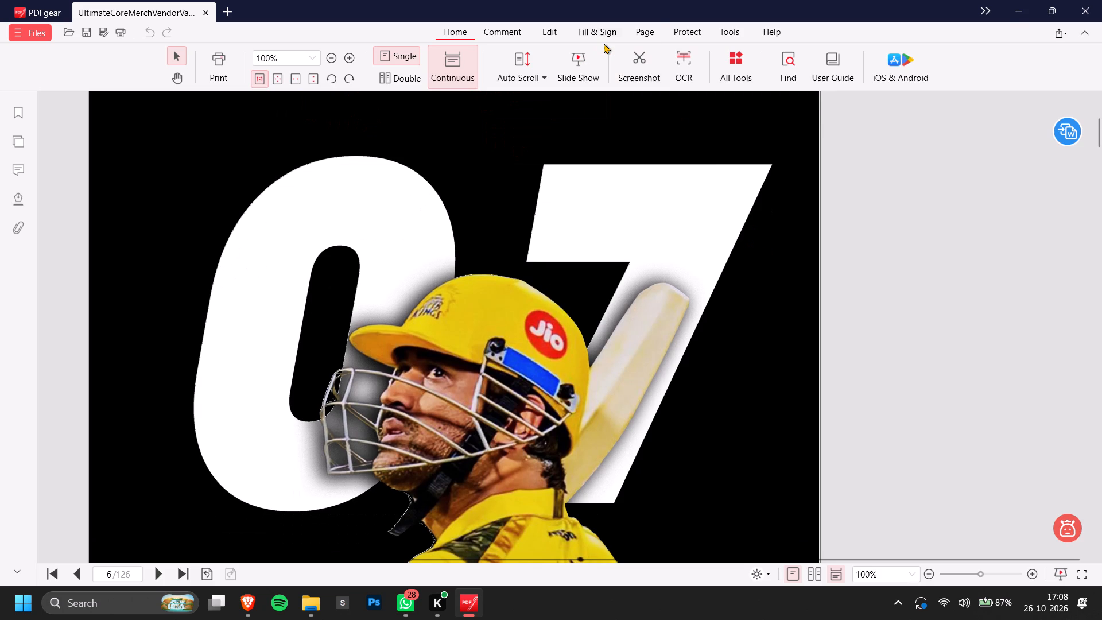
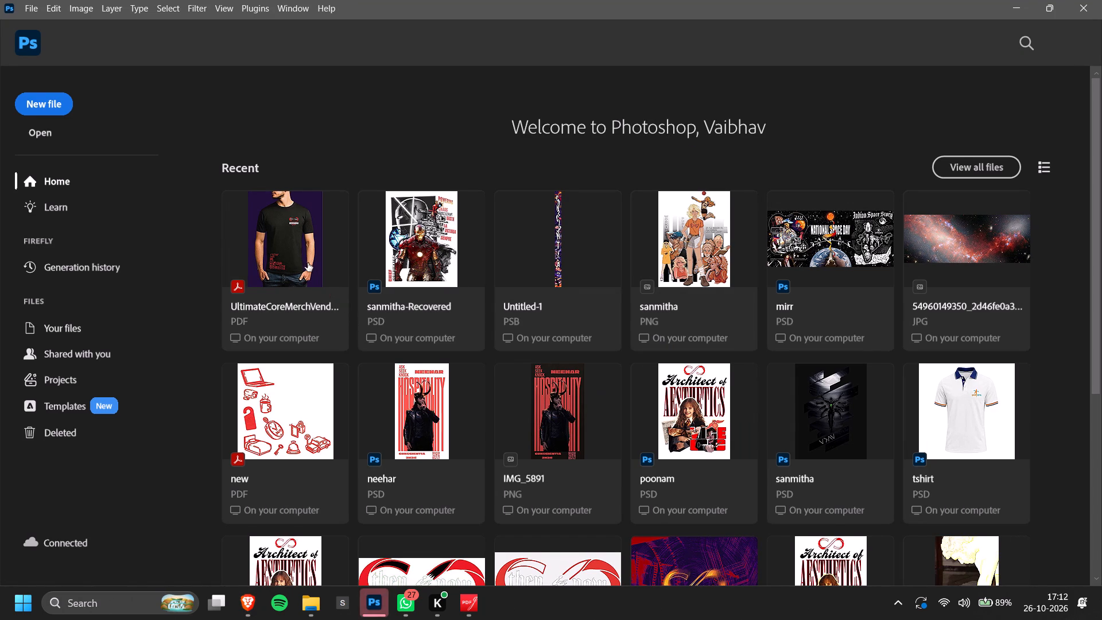
click(304, 241)
scroll(448, 201, down, 2)
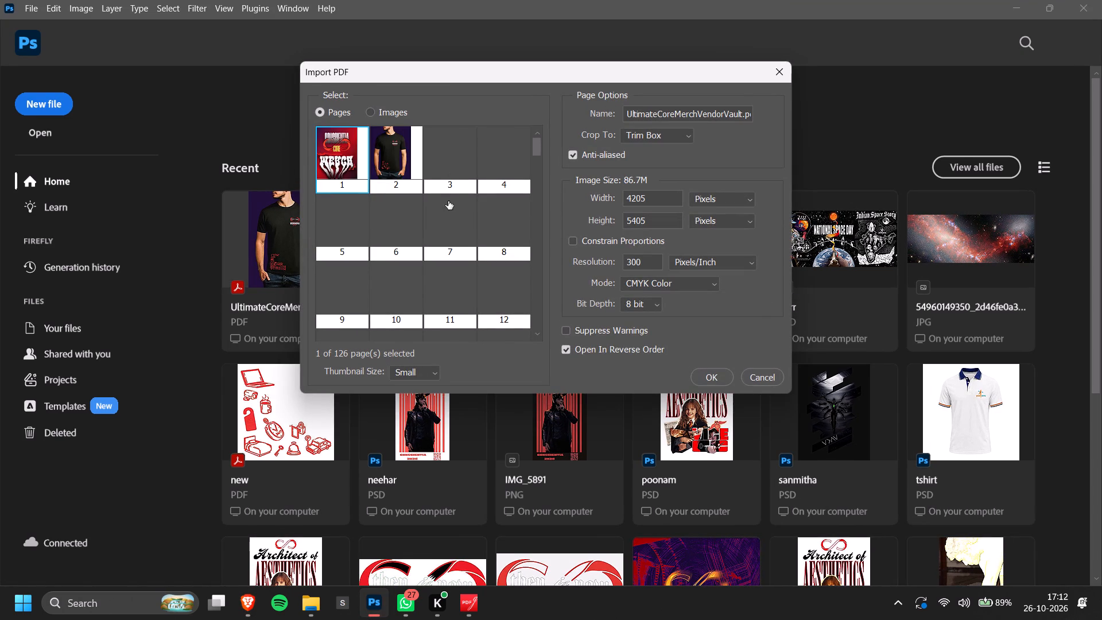
click(384, 204)
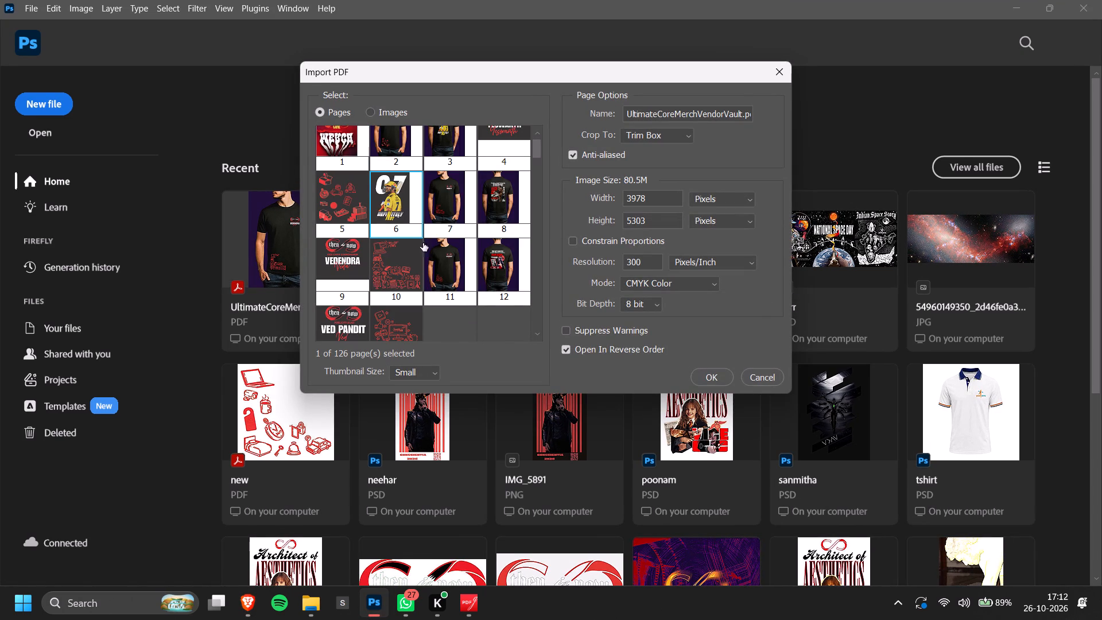
click(701, 373)
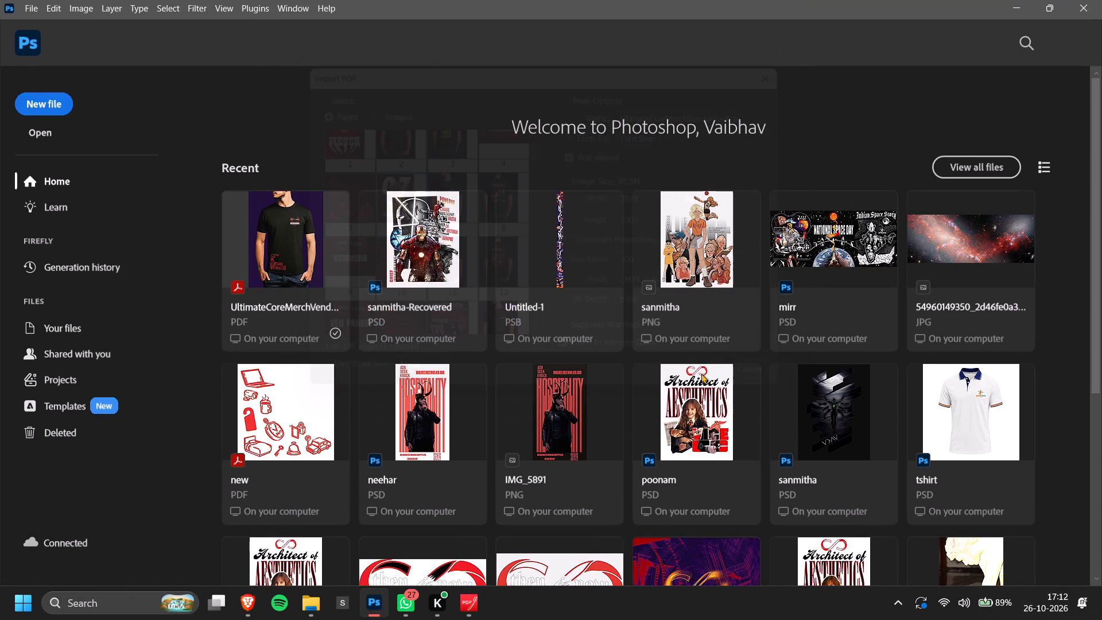
Examine the background and layer of the imported 07 artwork page, and close the document without saving.
scroll(637, 365, up, 2)
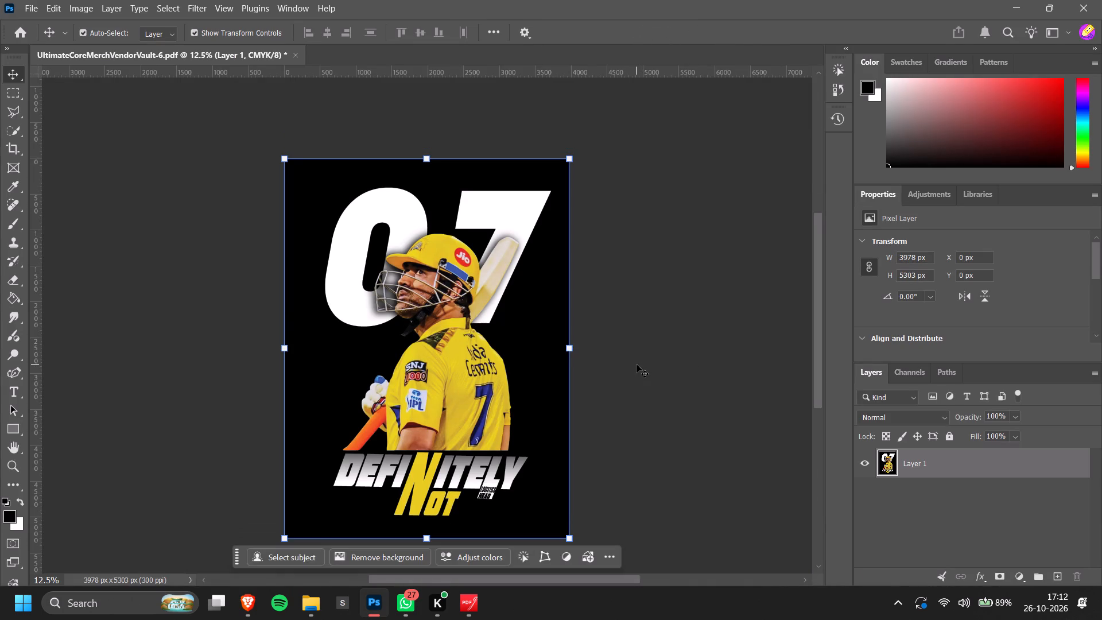
click(637, 365)
ctrl+scroll(537, 391, up, 2)
click(467, 376)
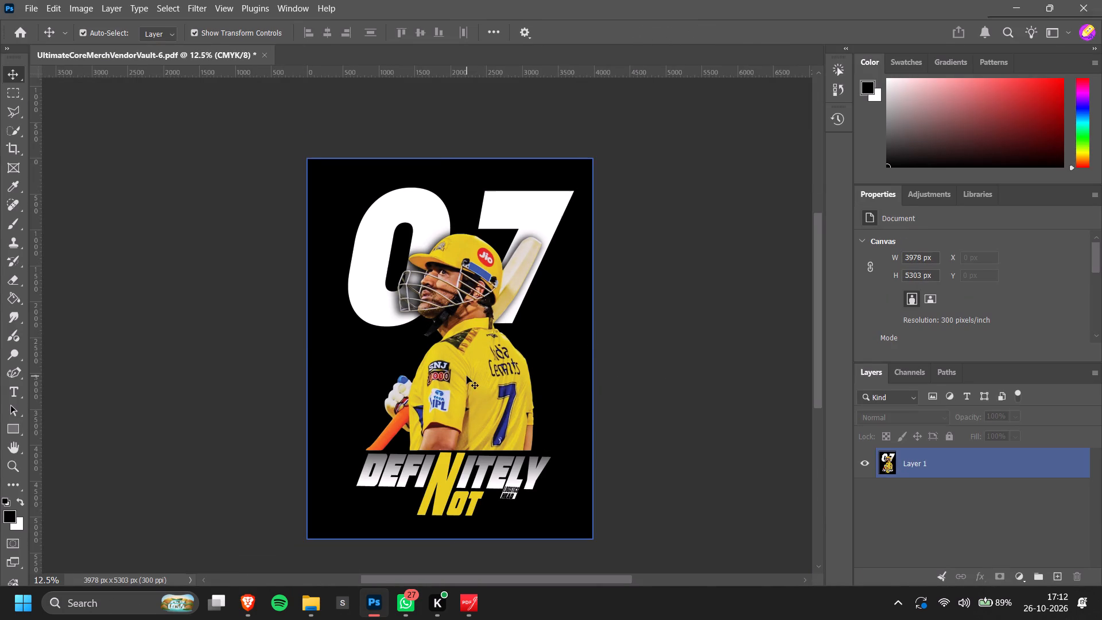
scroll(677, 387, down, 4)
ctrl+scroll(677, 387, up, 1)
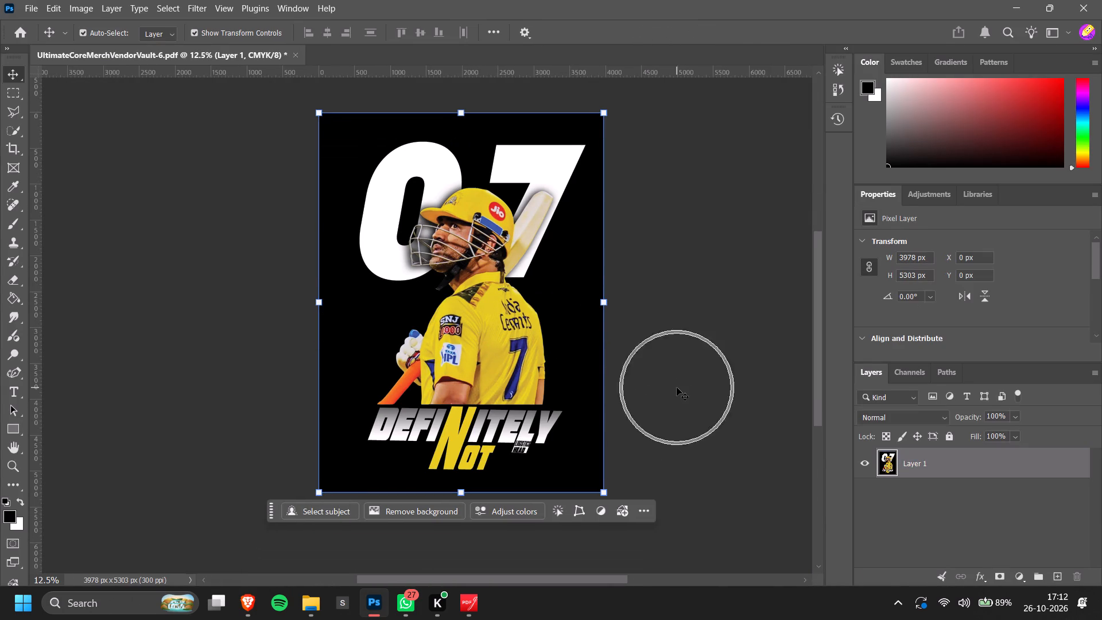
click(228, 163)
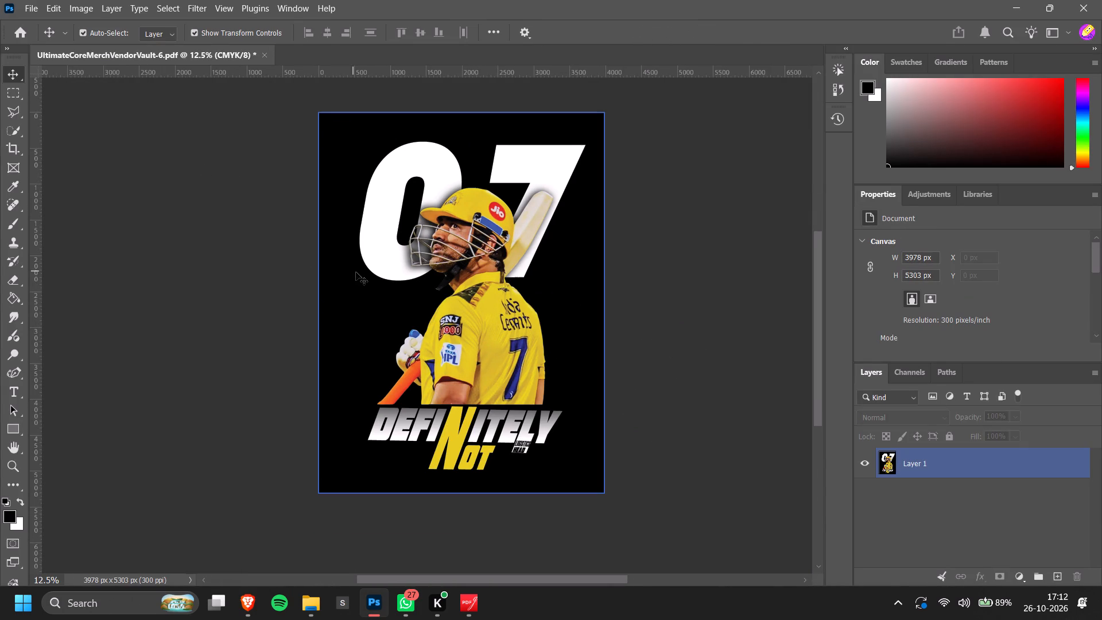
ctrl+scroll(484, 299, down, 1)
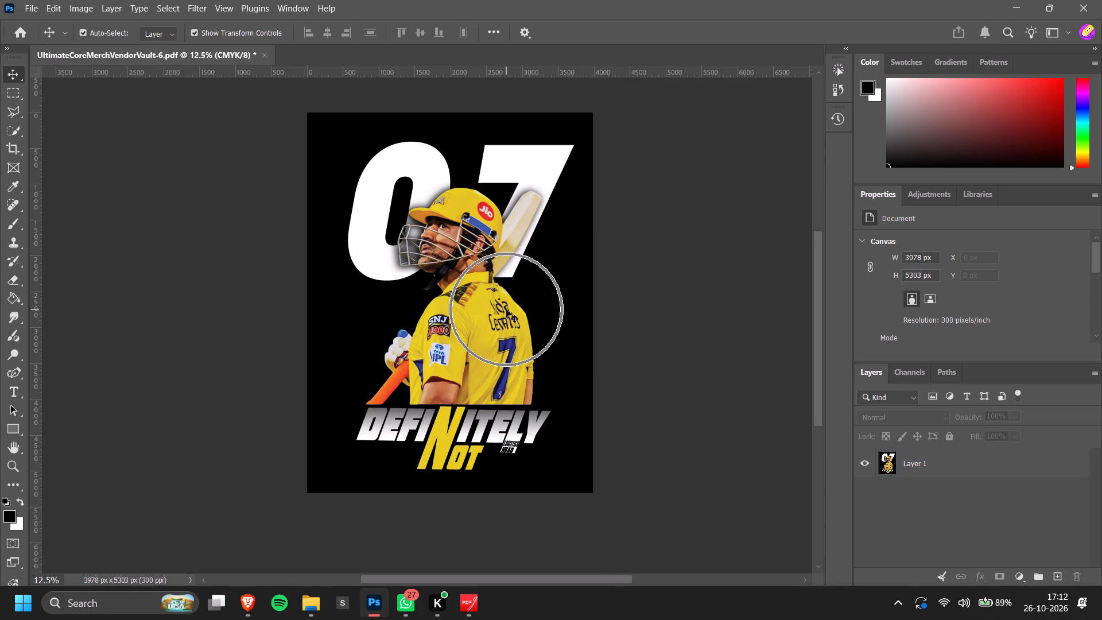
scroll(506, 309, up, 2)
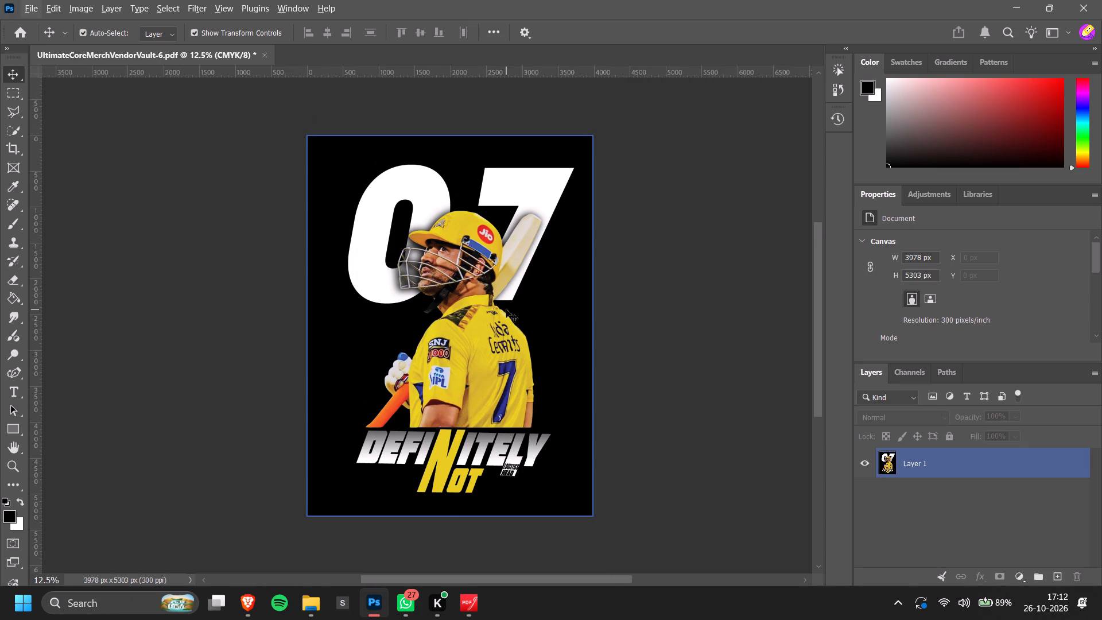
click(498, 251)
click(297, 59)
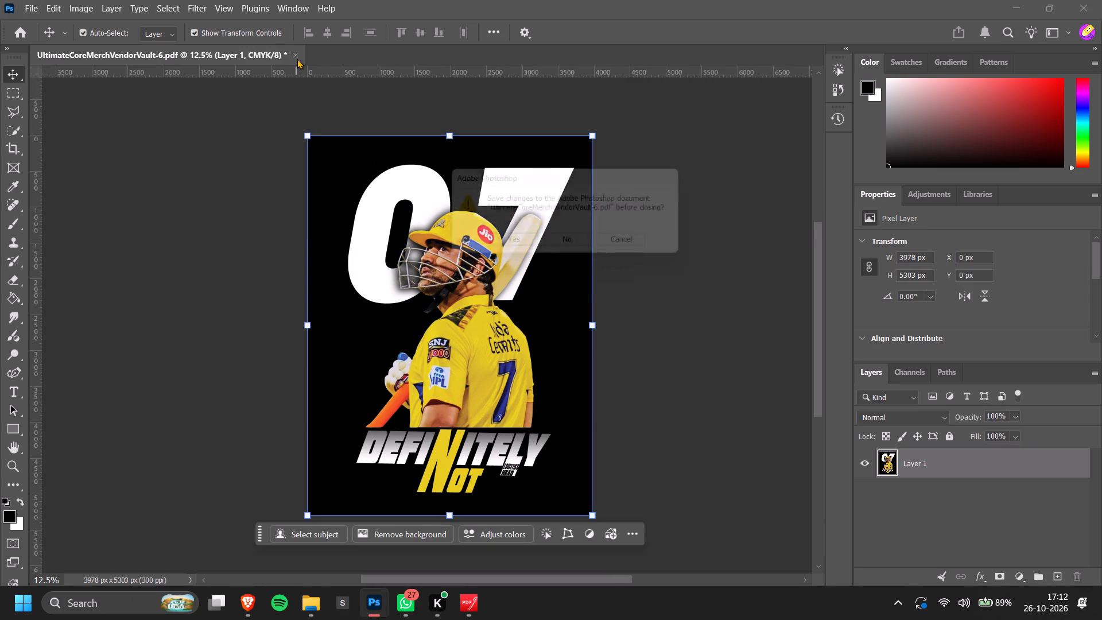
click(574, 249)
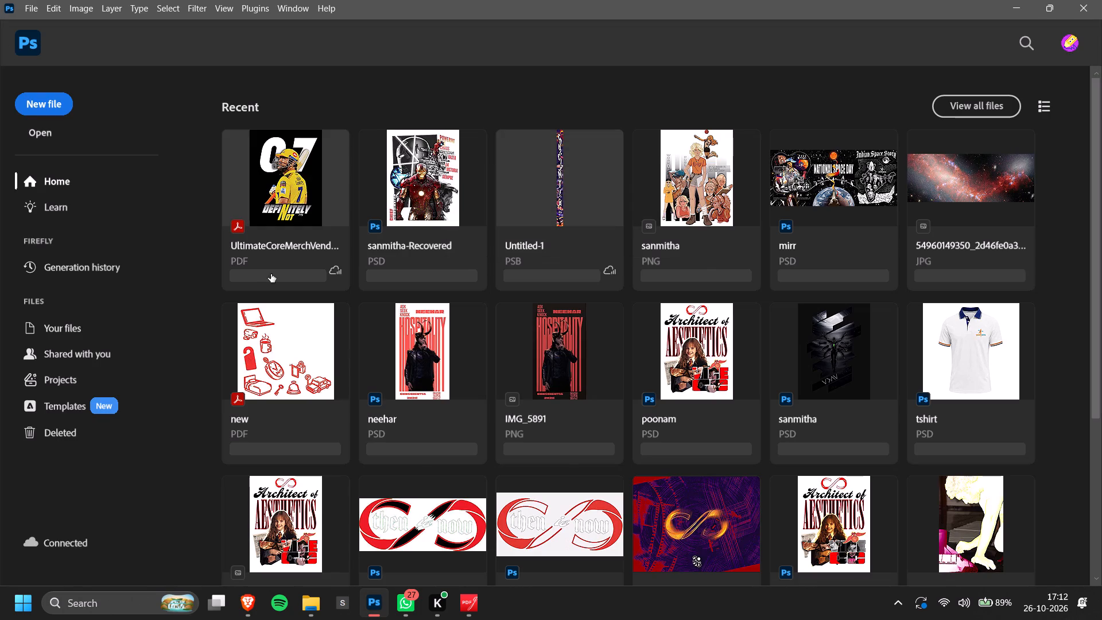
Reopen the UltimateCoreMerchVendorVault PDF and import the 07 artwork, number 6, as an embedded image instead of a page.
click(292, 196)
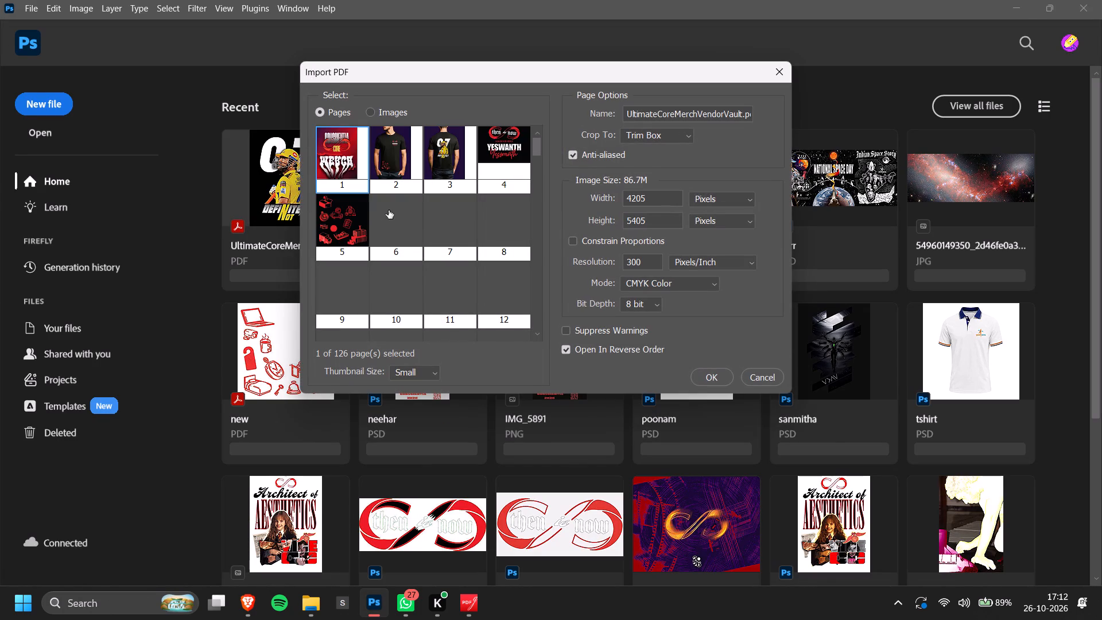
click(394, 119)
click(394, 111)
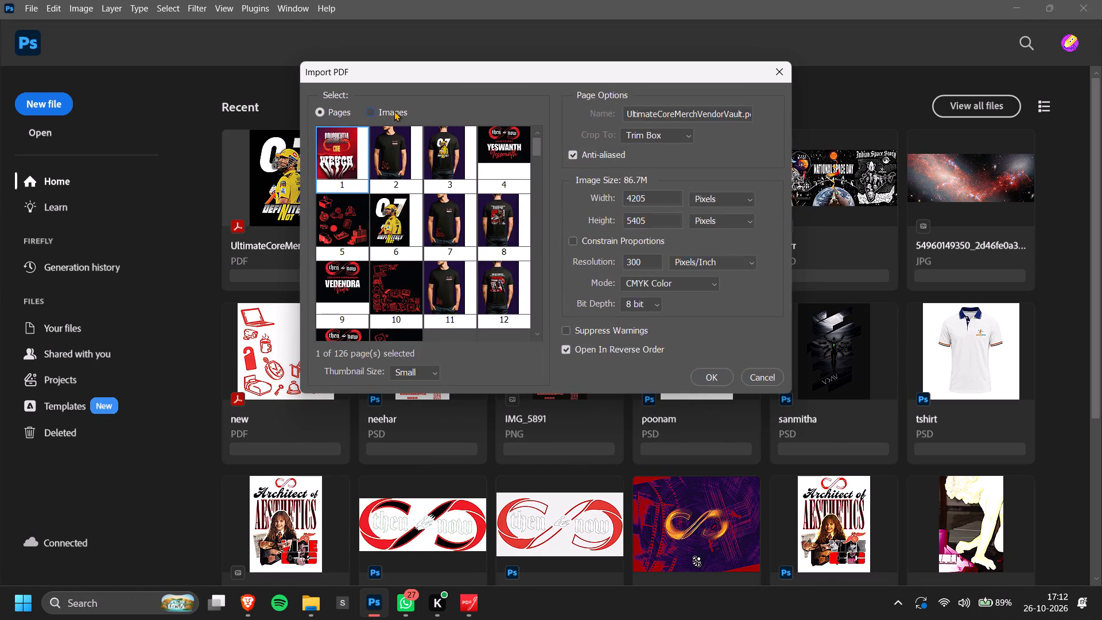
click(392, 219)
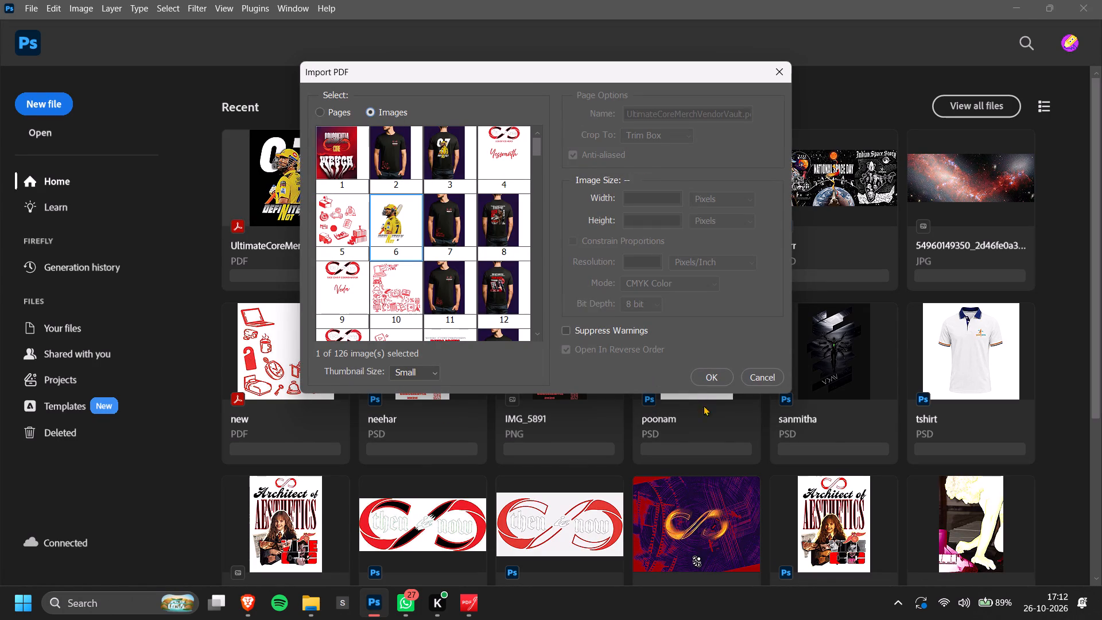
click(686, 350)
click(709, 373)
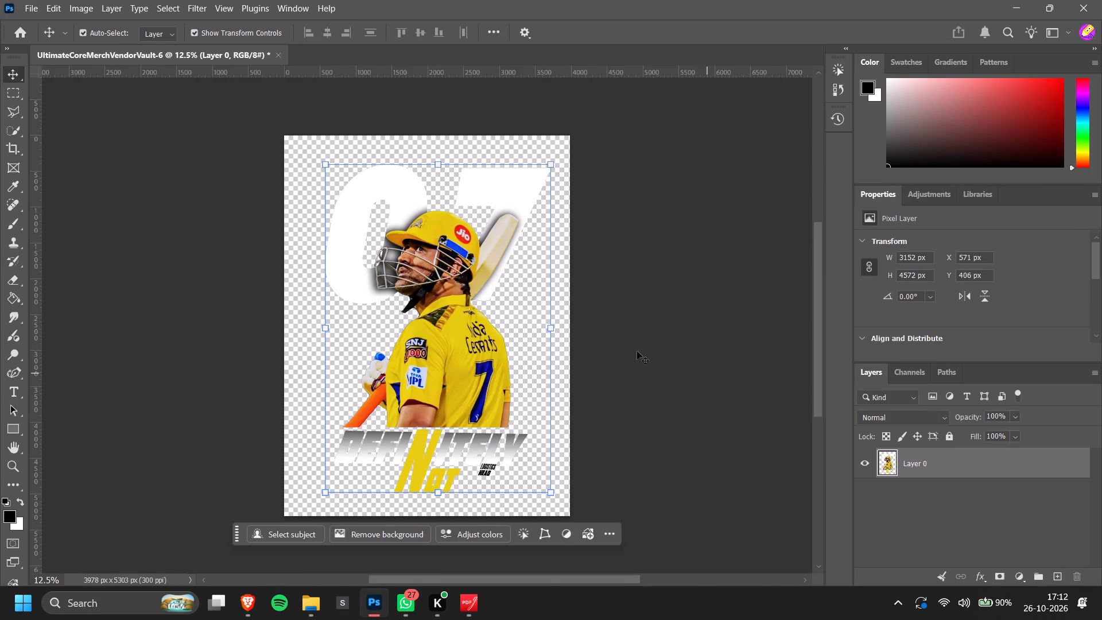
Close the imported 07 artwork without saving and exit Photoshop.
click(632, 304)
click(245, 55)
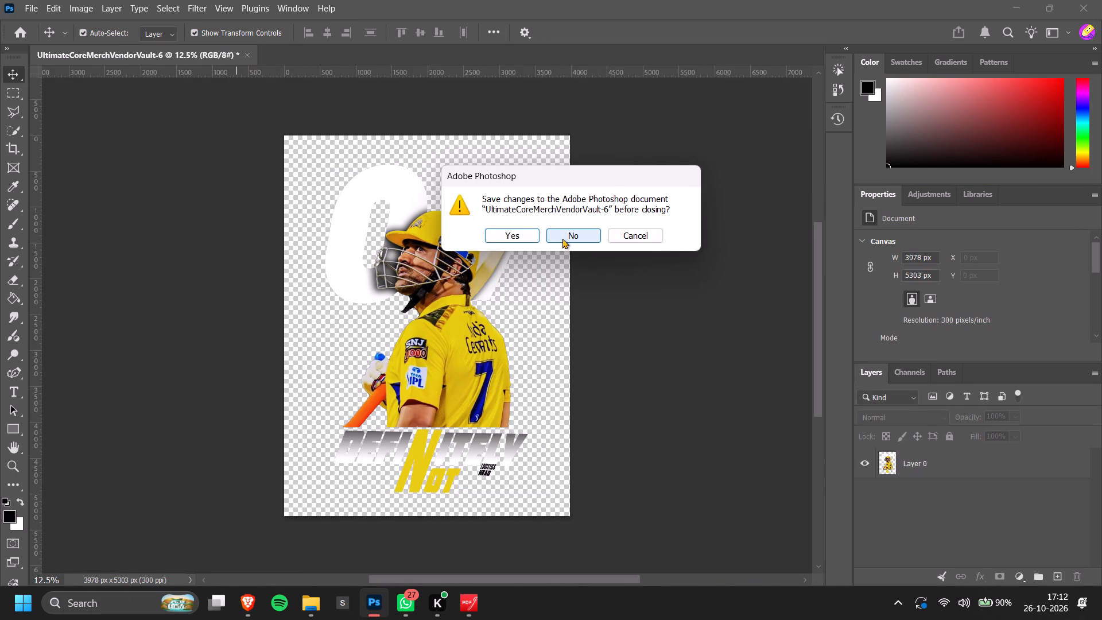
click(562, 238)
scroll(300, 232, up, 6)
click(1075, 3)
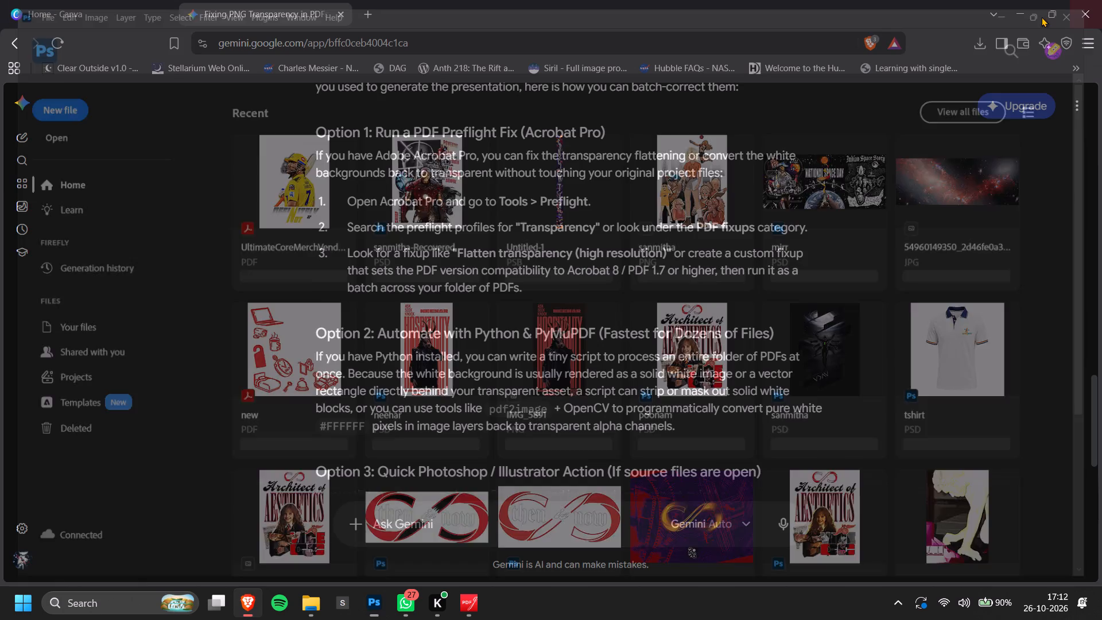
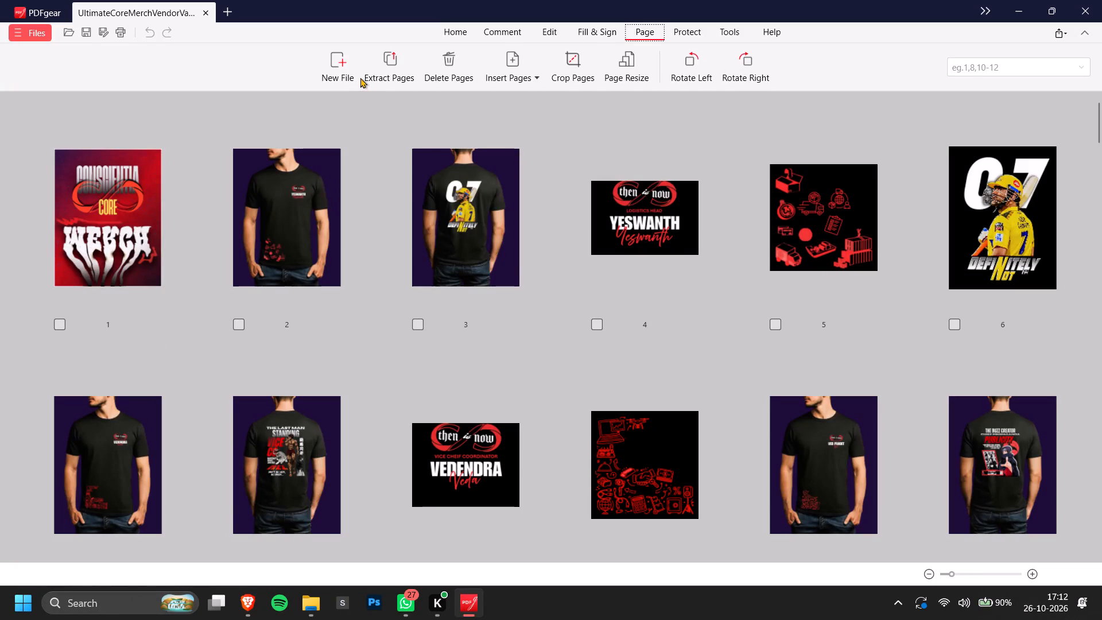
Bring up the PDF editing tools and go to page 2, the front shirt mockup with the Yeswanth chest logo.
click(554, 33)
scroll(838, 201, down, 2)
scroll(838, 232, up, 15)
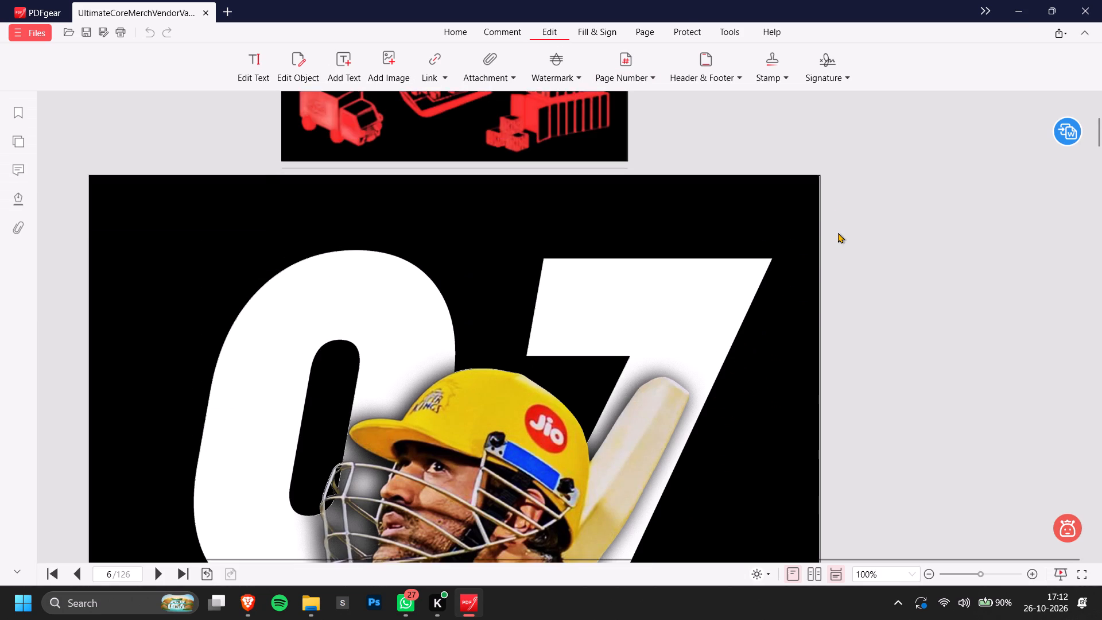
scroll(838, 232, up, 20)
scroll(838, 232, up, 3)
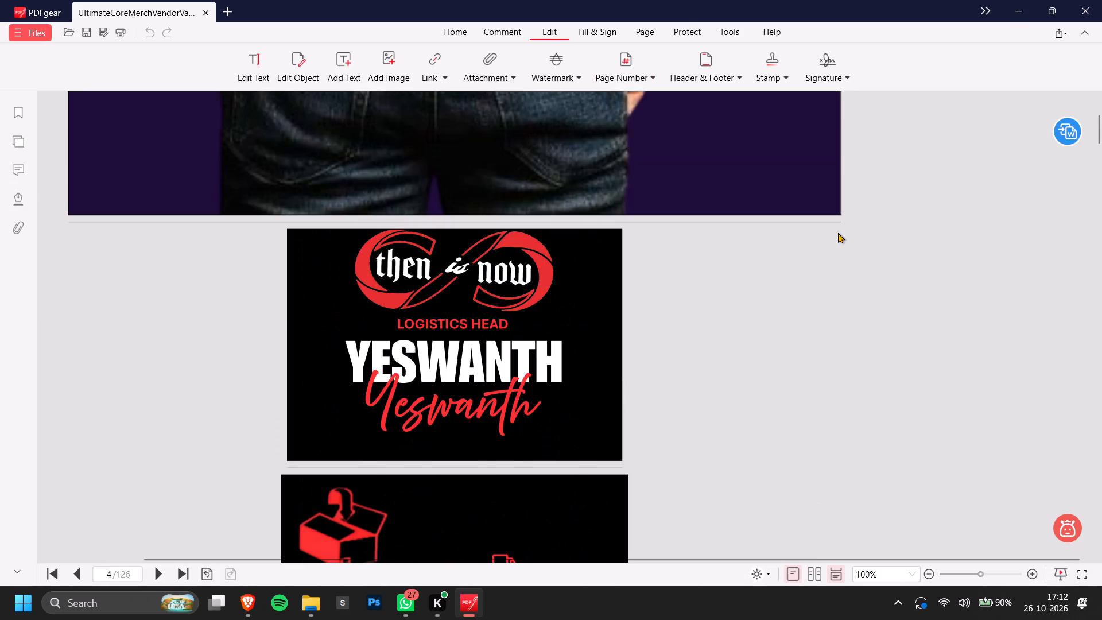
scroll(838, 232, up, 2)
scroll(838, 232, up, 20)
scroll(838, 232, up, 7)
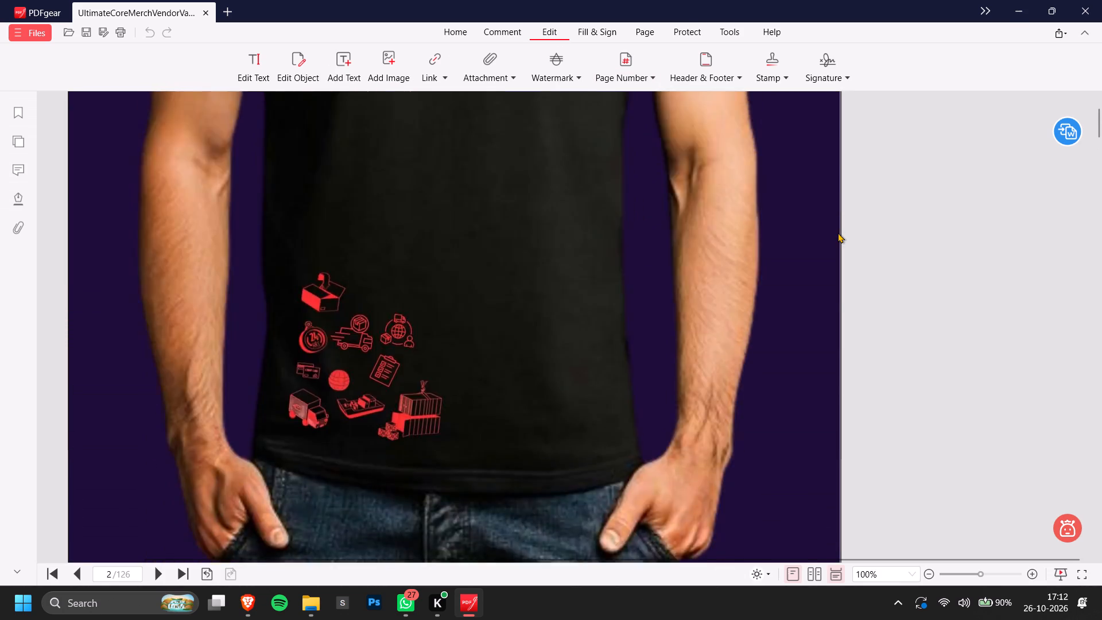
scroll(838, 232, up, 18)
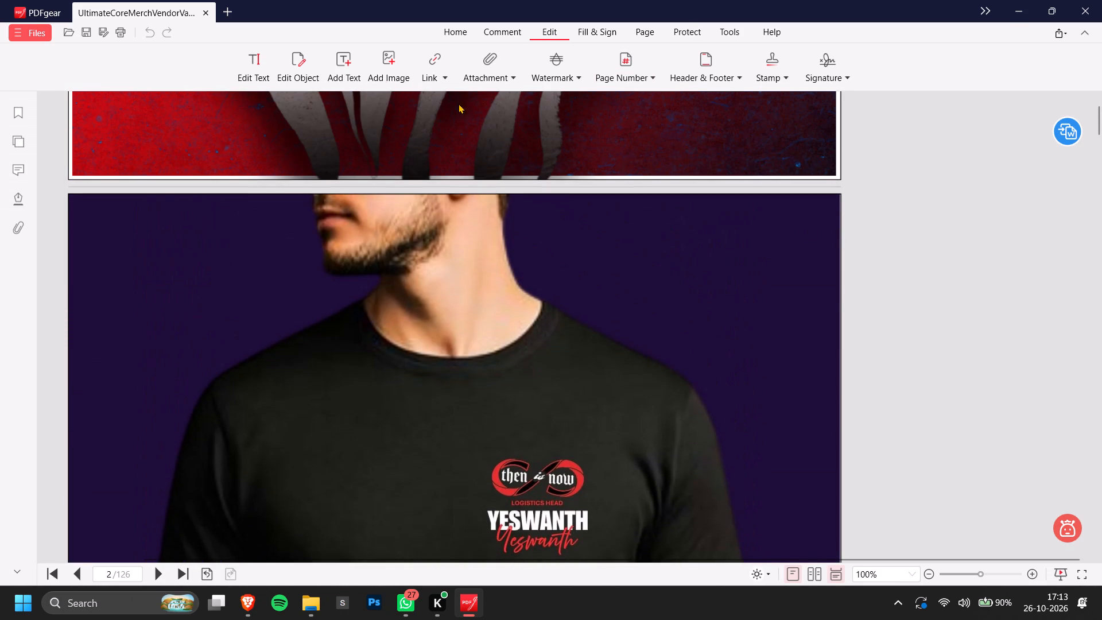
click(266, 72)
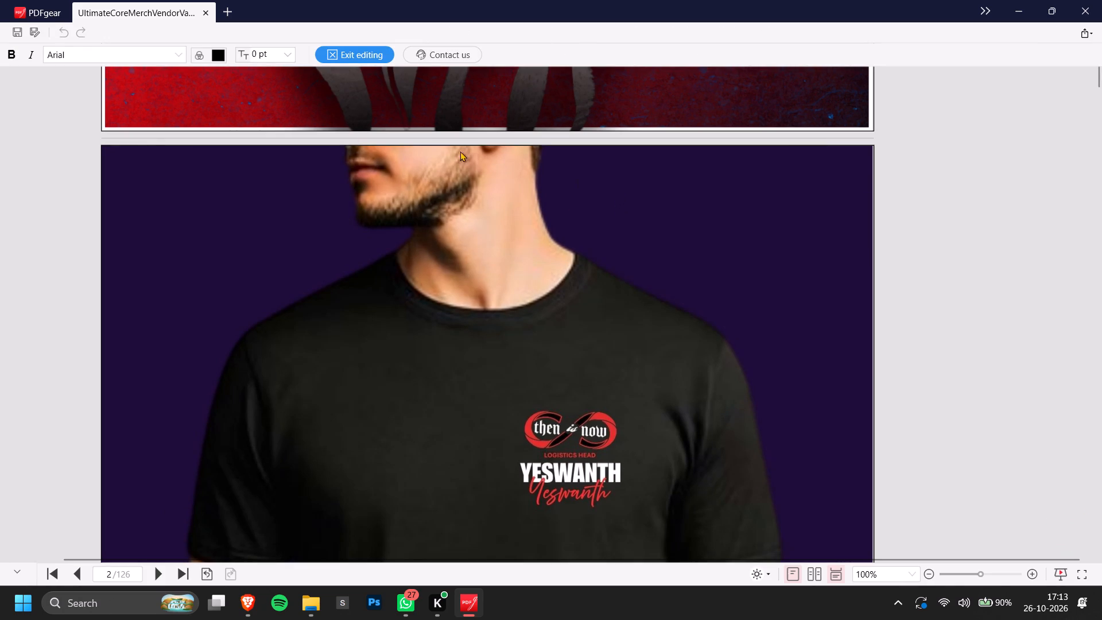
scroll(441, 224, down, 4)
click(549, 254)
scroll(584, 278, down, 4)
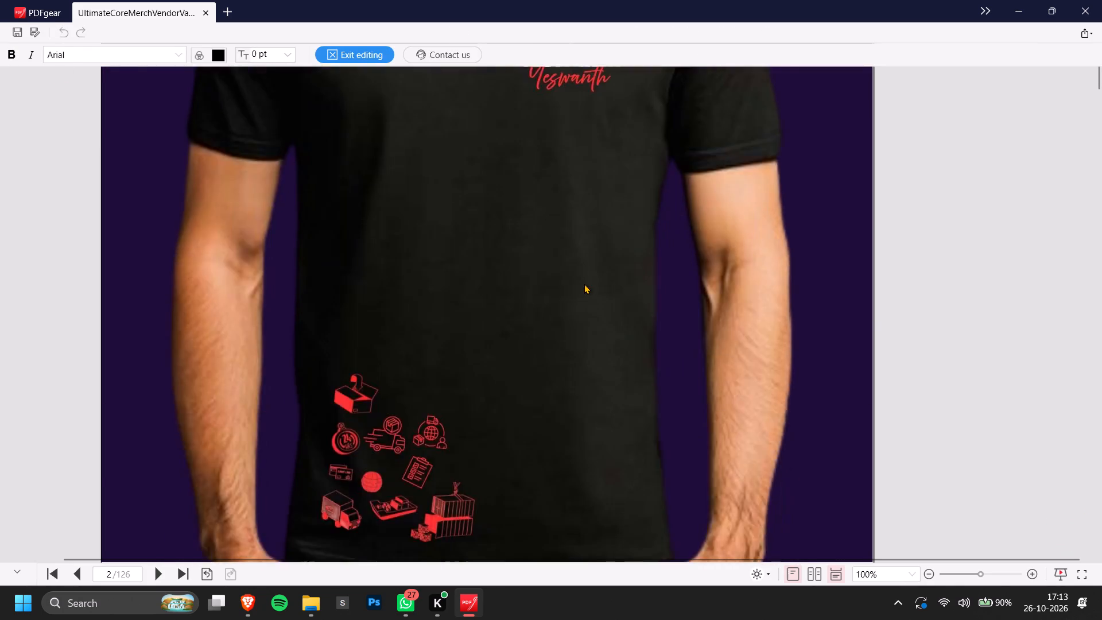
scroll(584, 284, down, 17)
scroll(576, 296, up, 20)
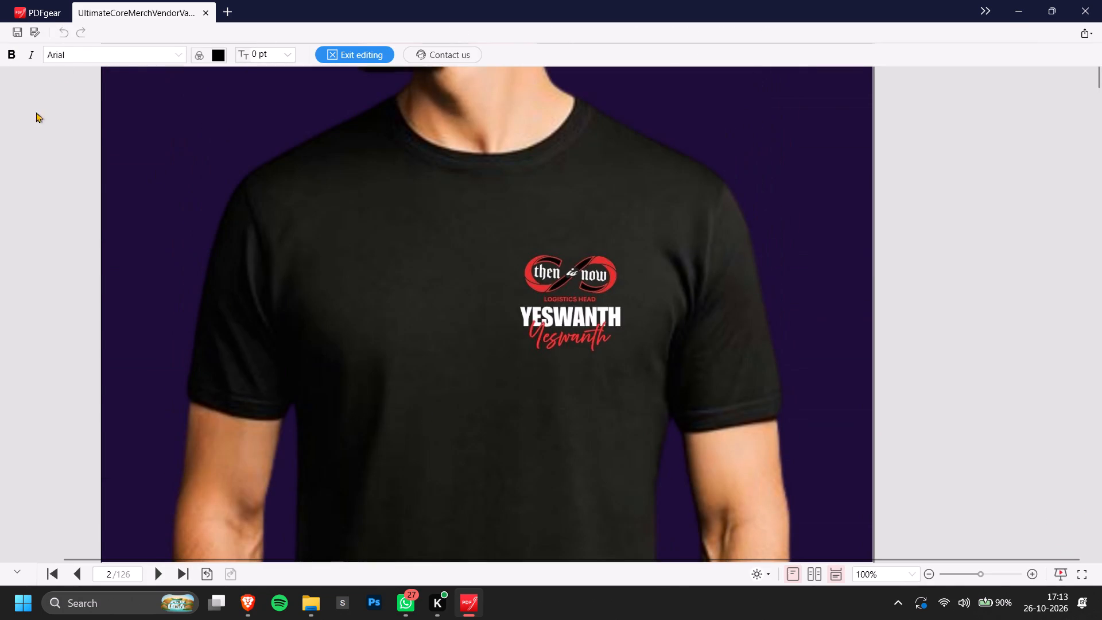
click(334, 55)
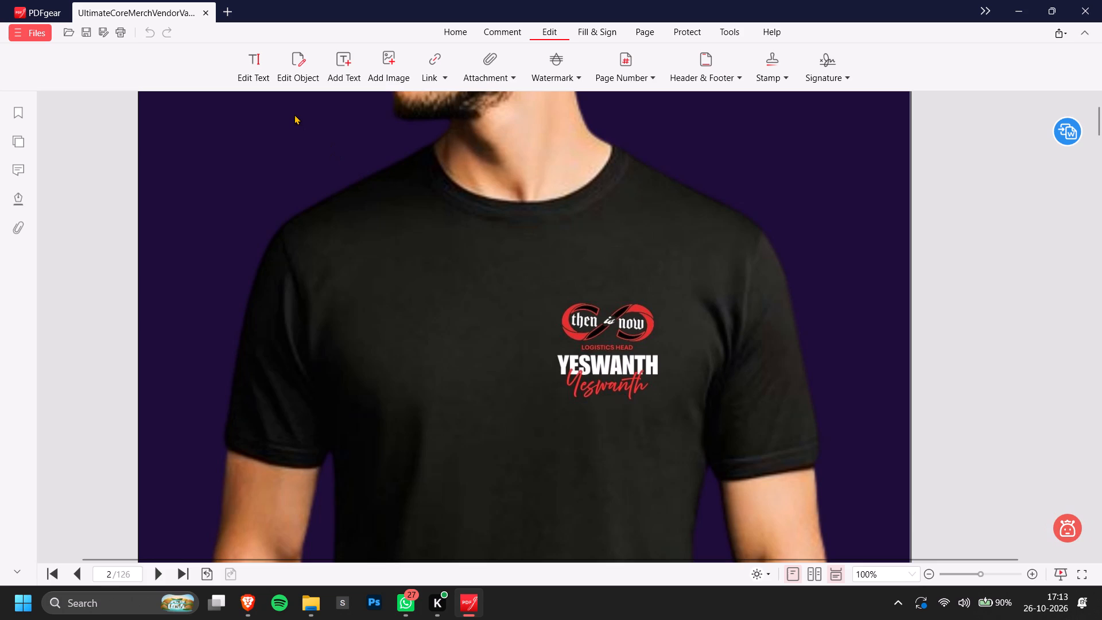
Add a new text box on page 2 and position it on the purple background above the model's shoulder.
click(342, 80)
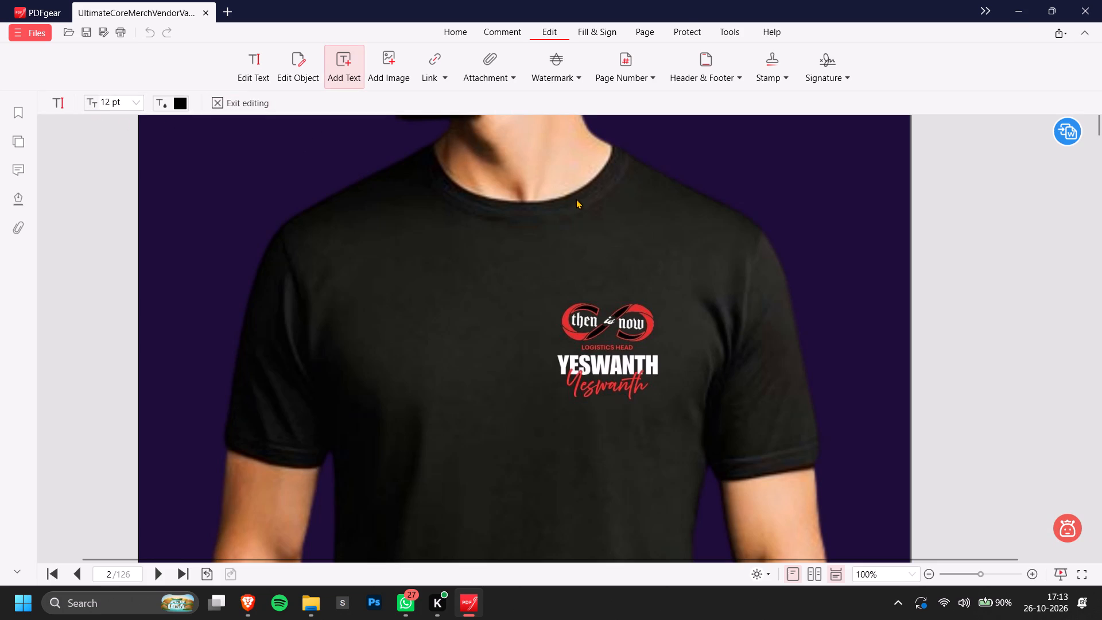
click(60, 100)
drag(673, 160, 742, 223)
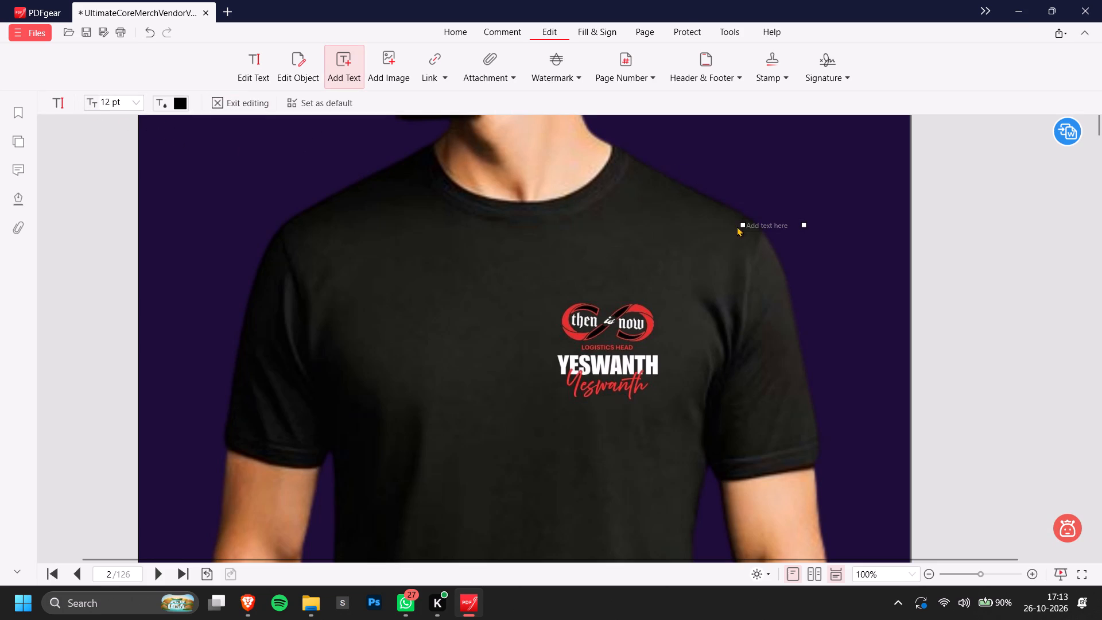
drag(743, 226, 734, 244)
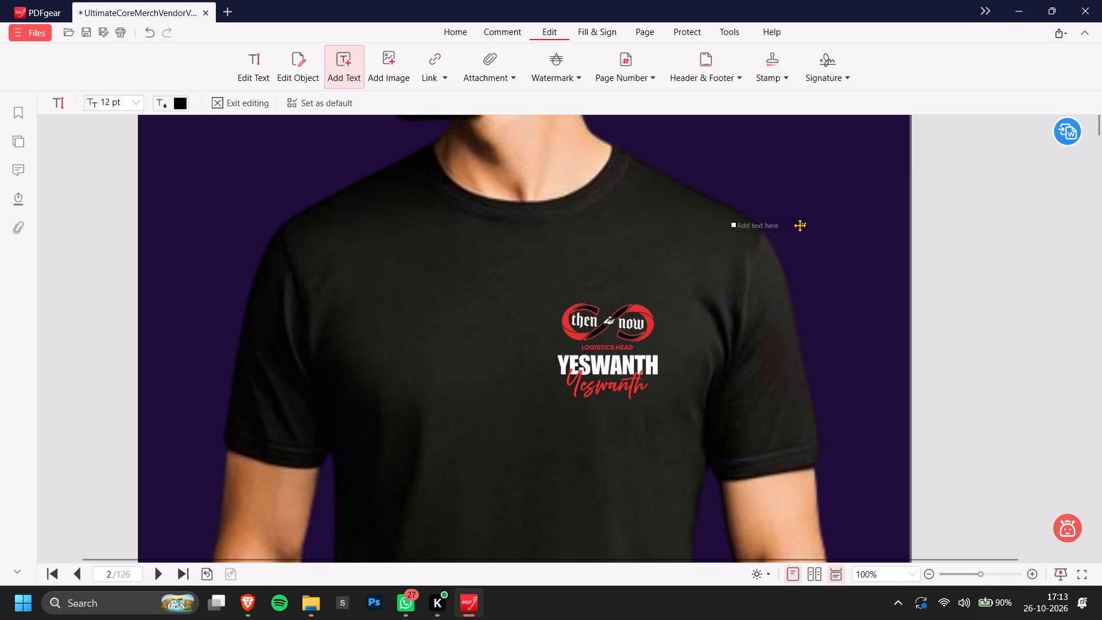
click(804, 230)
drag(802, 230, 815, 180)
Set the text size to 72 pt, widen the text box and enter the size label XL in it.
click(138, 100)
scroll(129, 273, down, 9)
click(116, 308)
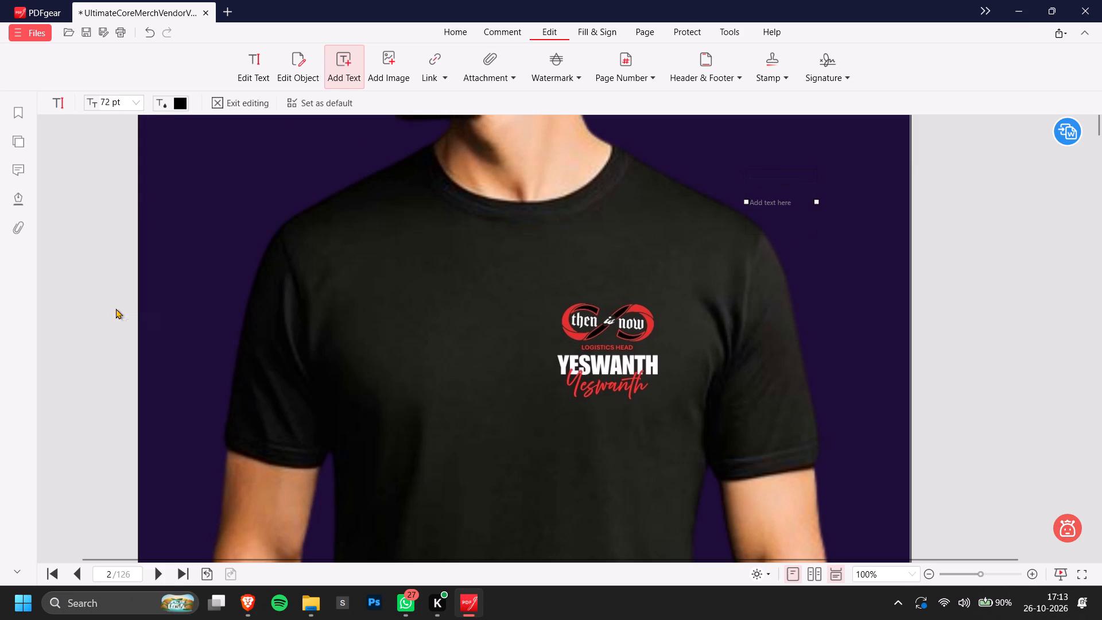
click(138, 101)
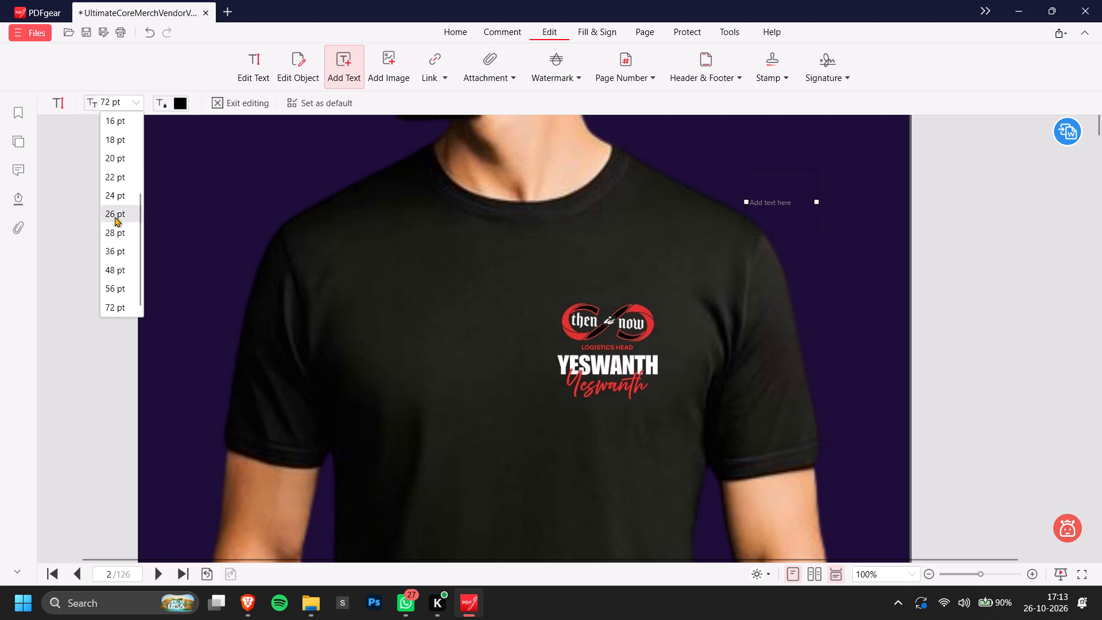
scroll(116, 231, down, 5)
click(127, 304)
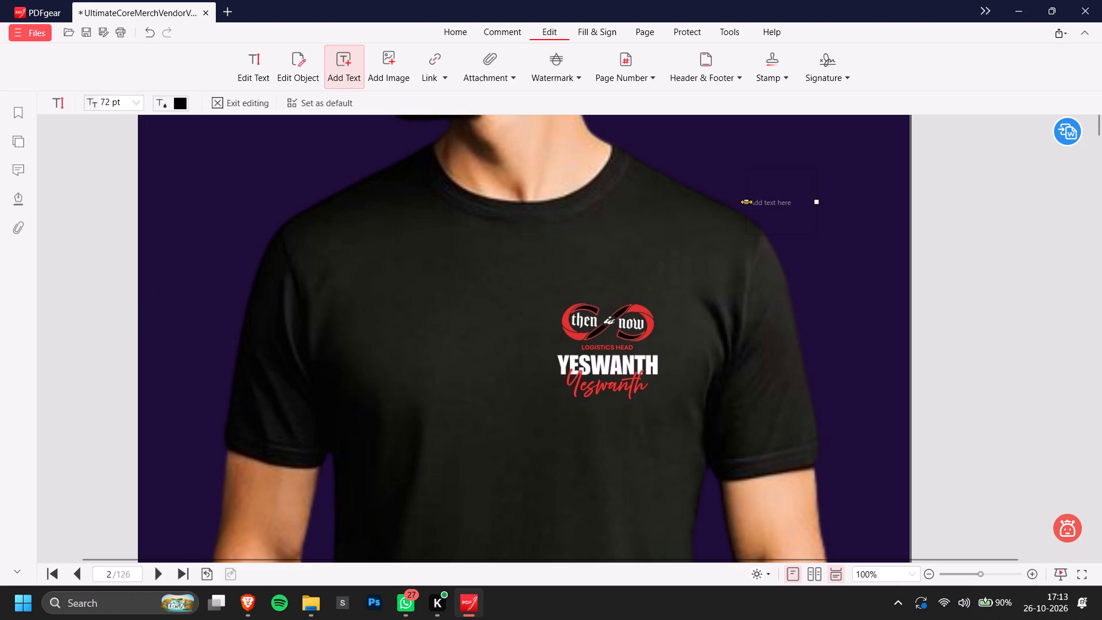
drag(747, 202, 723, 201)
double_click(770, 204)
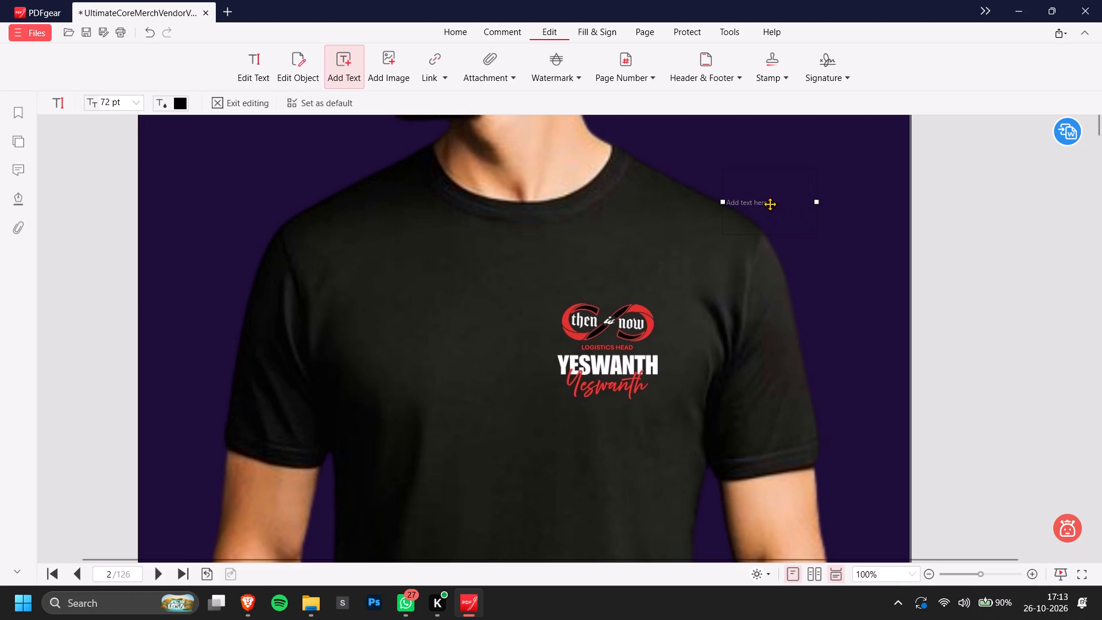
double_click(770, 204)
text(xl)
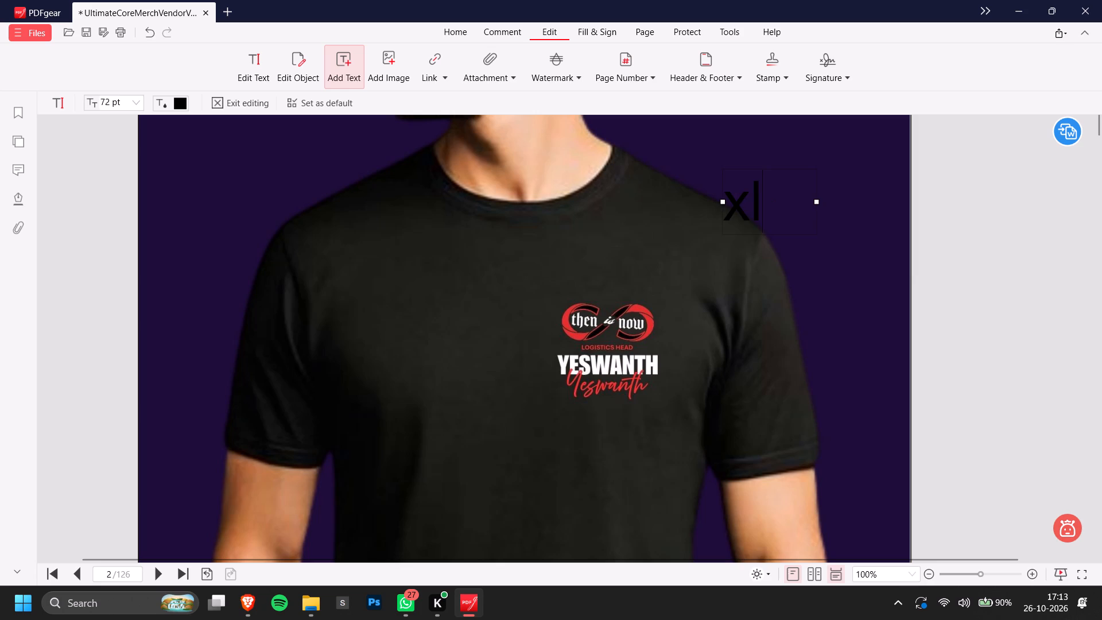
key(ctrl+a)
text(XL)
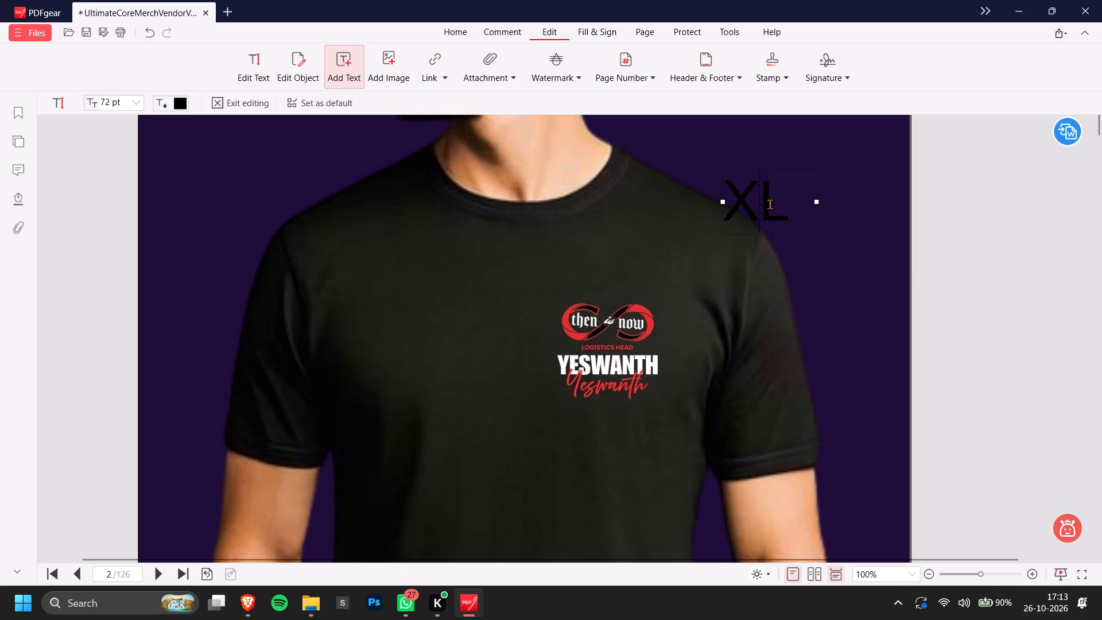
click(998, 200)
Move the XL label up toward the page's upper right corner and colour it white.
key(v)
drag(773, 207, 814, 180)
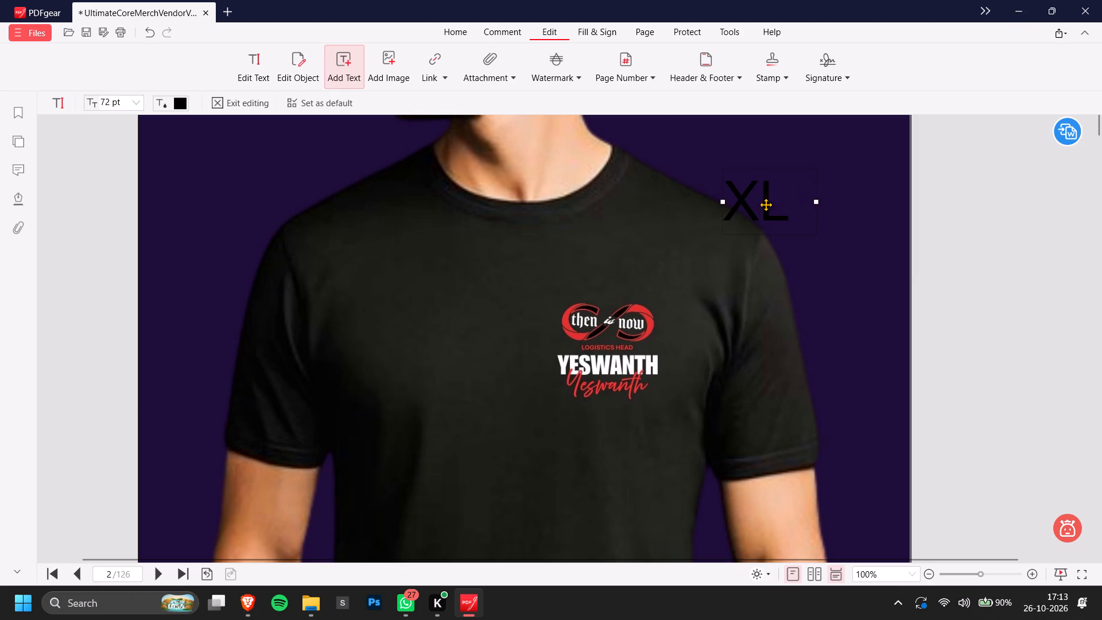
drag(766, 205, 810, 170)
click(179, 101)
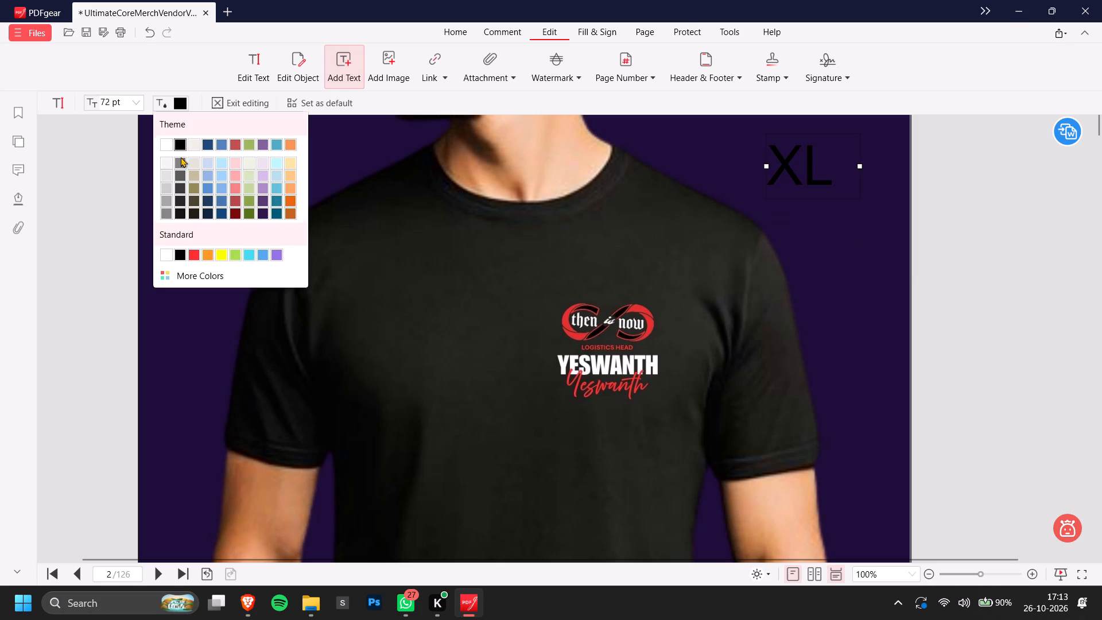
click(162, 146)
click(1012, 223)
Widen the XL text box on page 2 out to the right edge of the page.
alt+scroll(1012, 223, down, 4)
scroll(931, 213, up, 5)
scroll(870, 257, up, 9)
click(1002, 240)
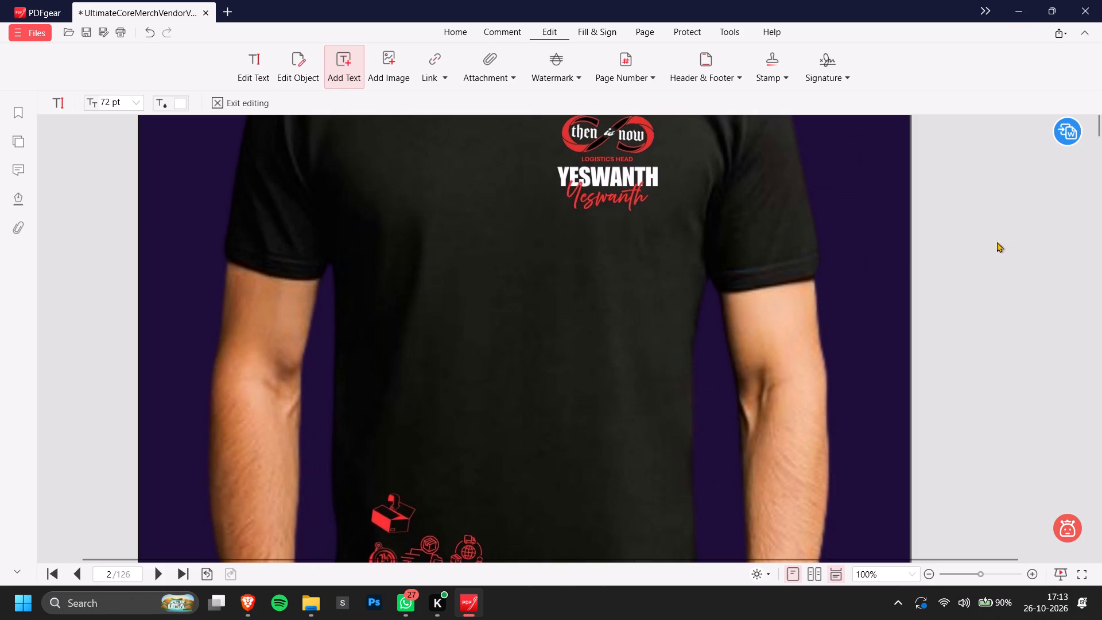
scroll(972, 258, up, 9)
ctrl+scroll(934, 304, down, 8)
scroll(730, 321, down, 1)
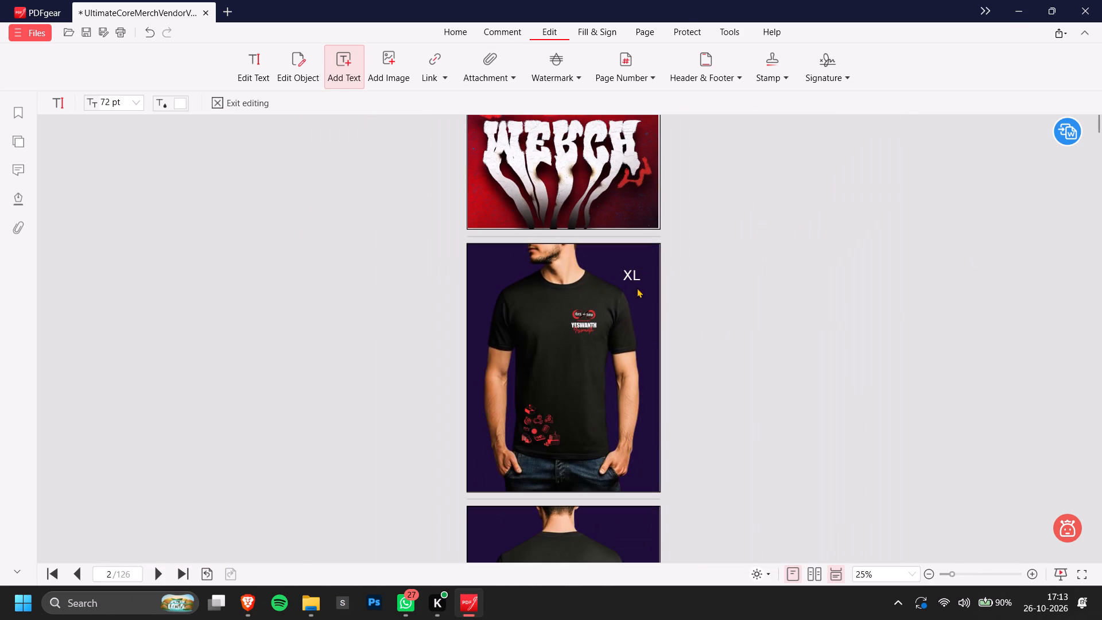
click(630, 276)
click(647, 279)
drag(647, 277, 661, 277)
ctrl+scroll(672, 281, up, 9)
click(771, 160)
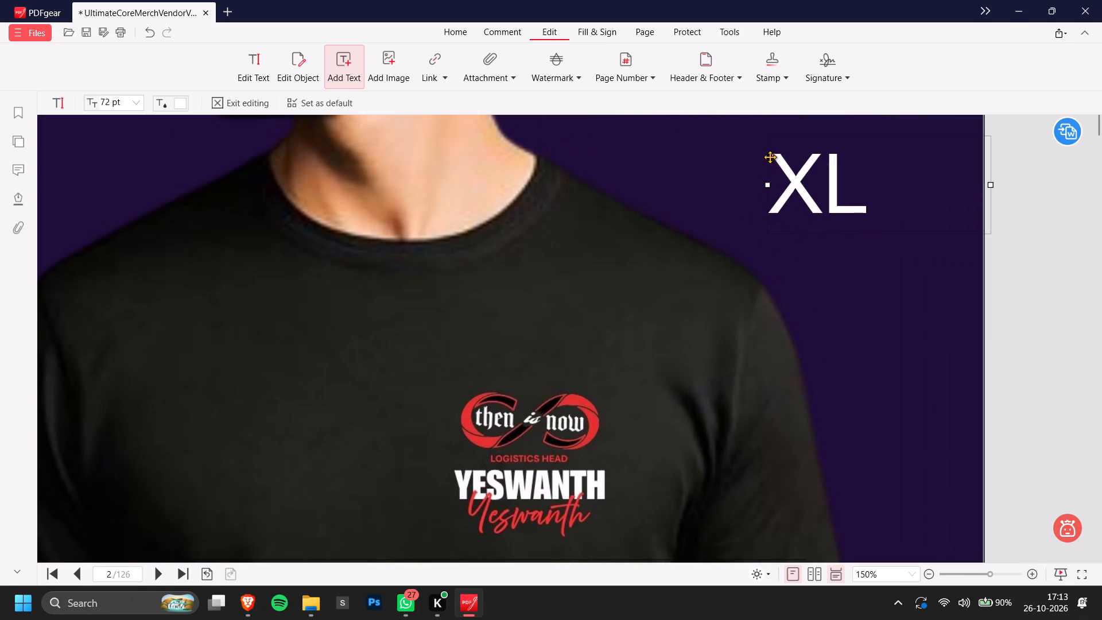
scroll(773, 161, up, 1)
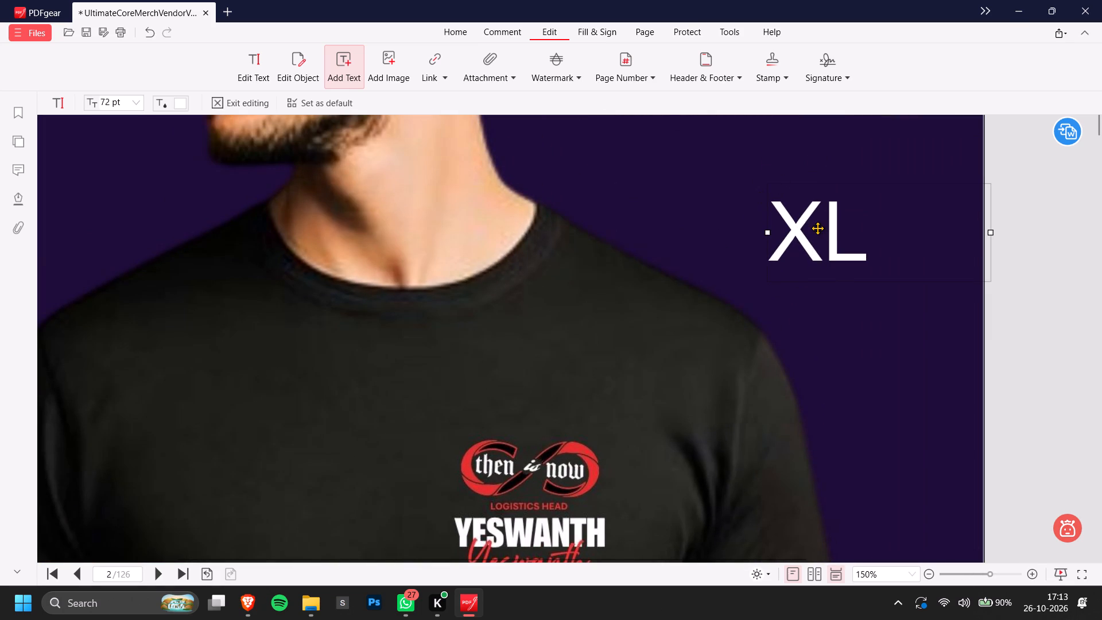
Set the XL label's font size to 100 pt.
click(60, 102)
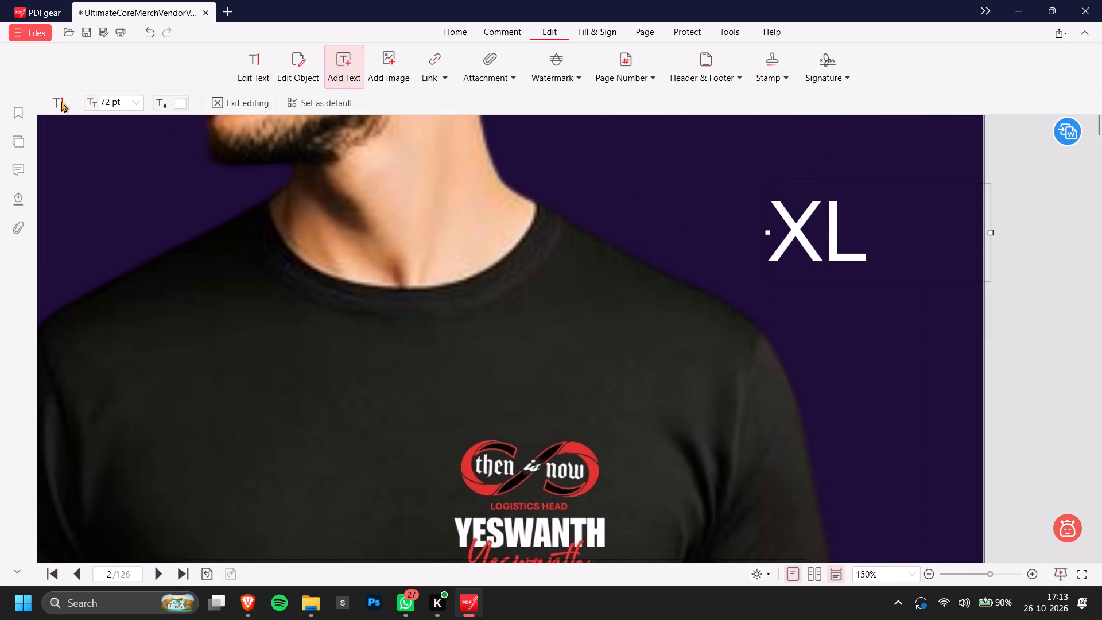
double_click(56, 102)
click(169, 101)
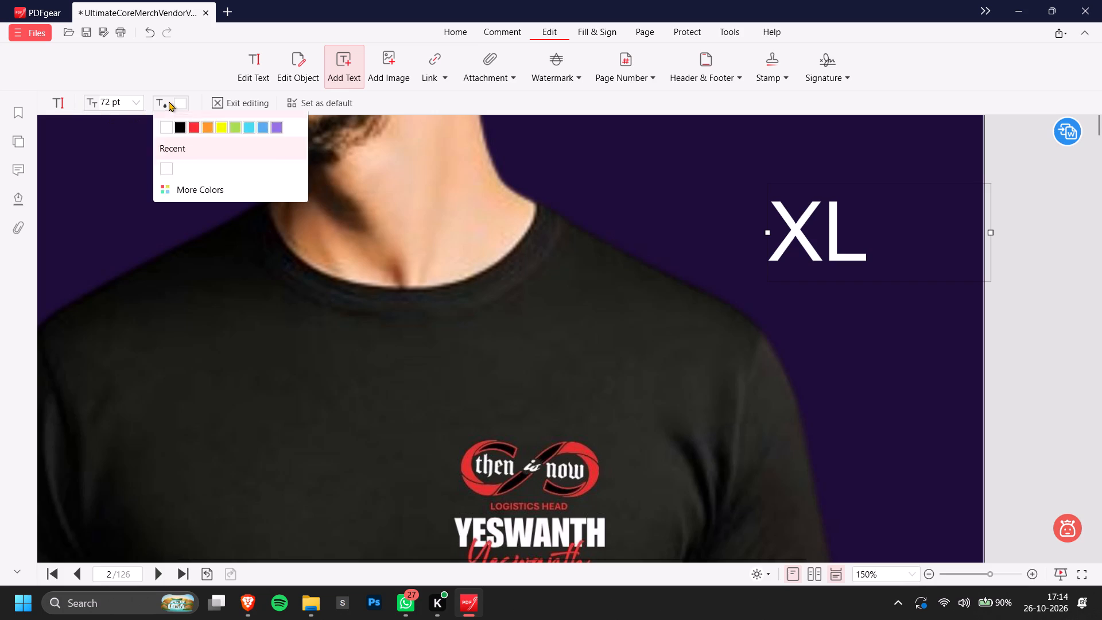
click(159, 105)
click(159, 105)
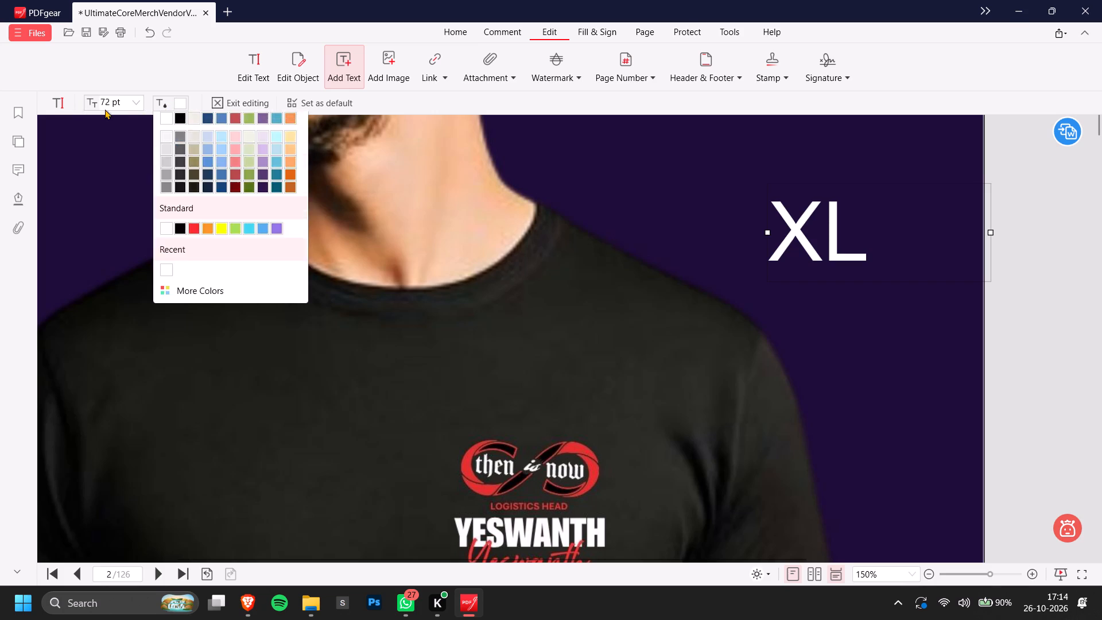
click(105, 108)
click(107, 100)
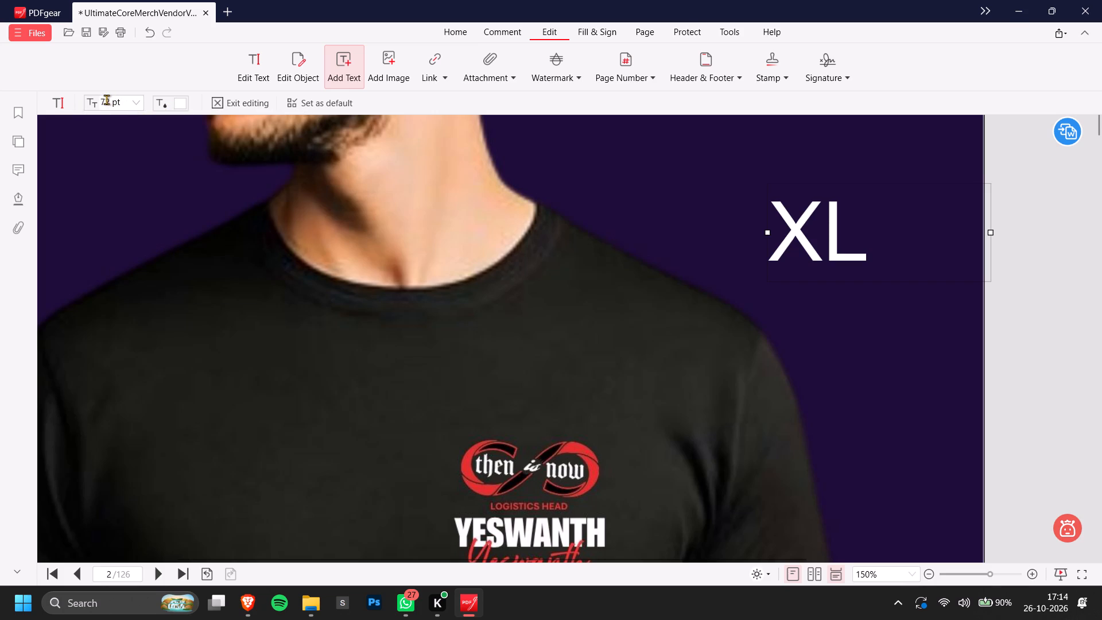
key(Right)
key(BackSpace)
key(BackSpace)
key(BackSpace)
key(BackSpace)
text(100)
key(Return)
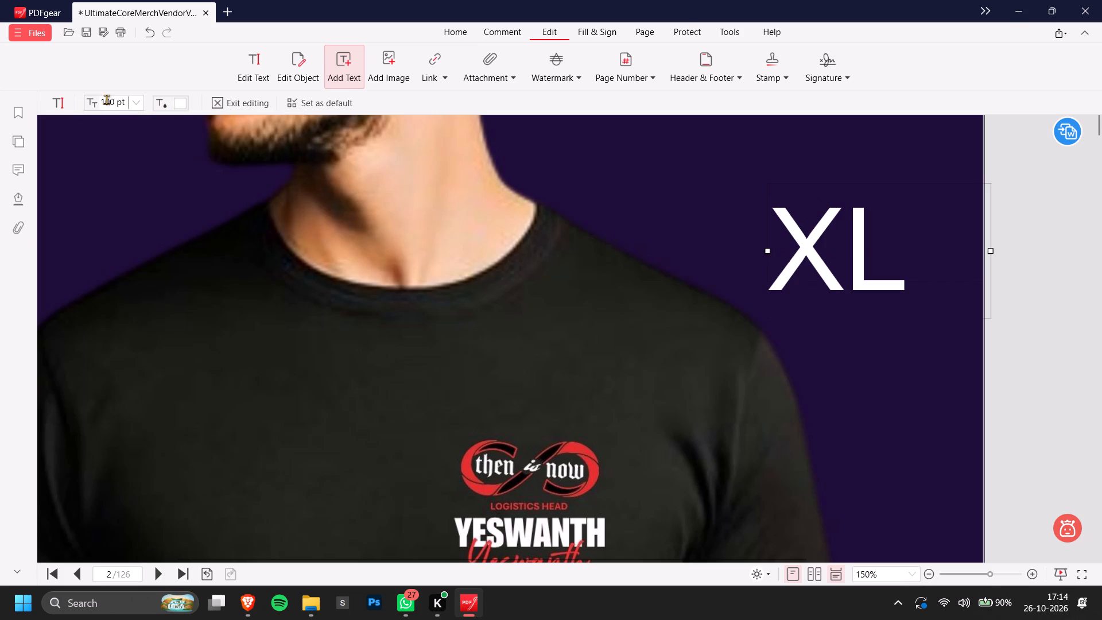
click(372, 309)
ctrl+scroll(372, 309, down, 7)
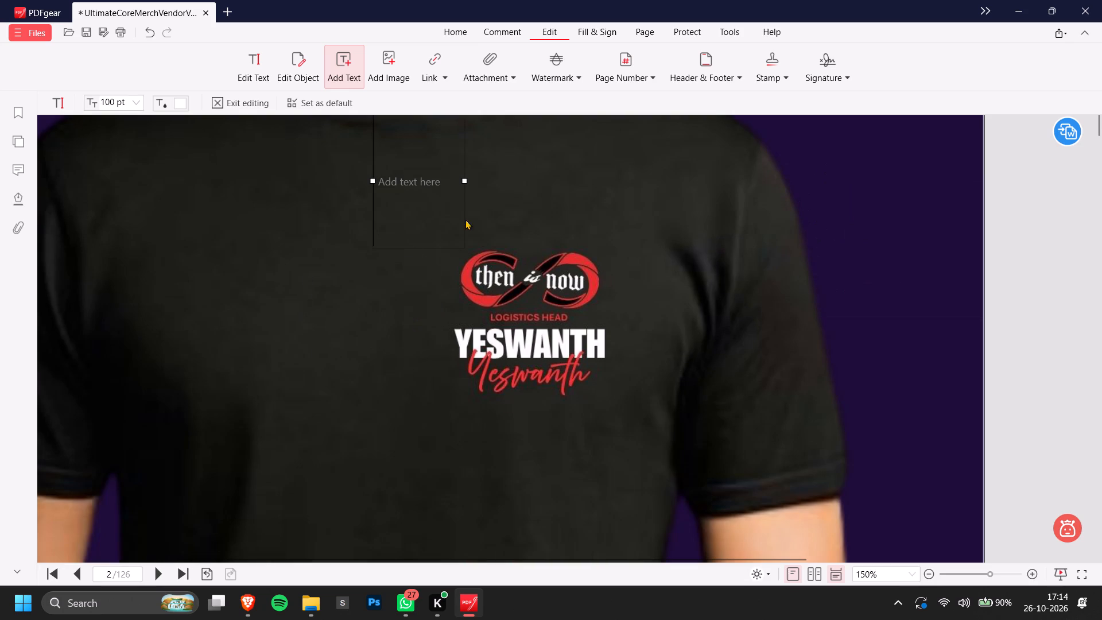
click(538, 214)
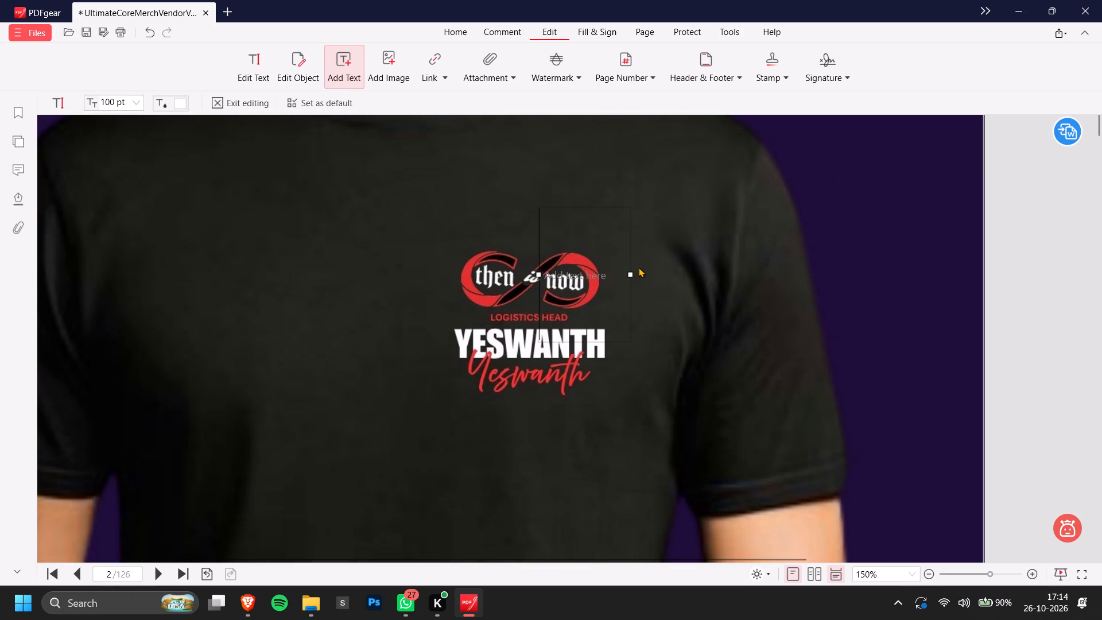
Delete the stray empty text box over the chest logo on page 2.
key(Delete)
click(1033, 296)
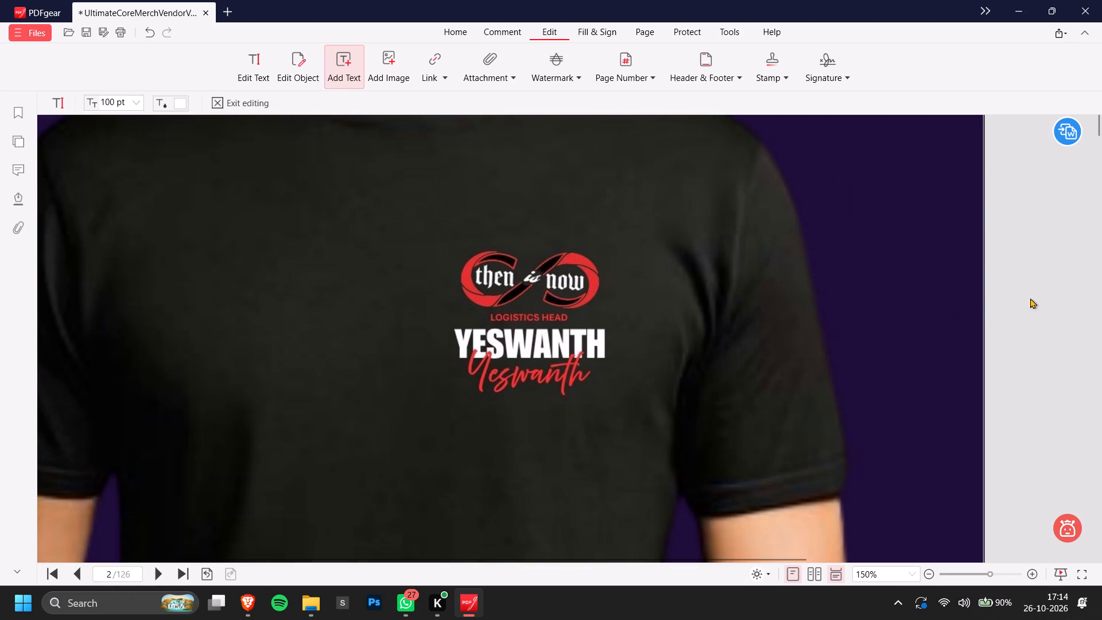
Move the XL label on page 2 up and slightly inward, into the clear background beside the model's neck.
ctrl+scroll(729, 291, down, 10)
drag(651, 240, 650, 240)
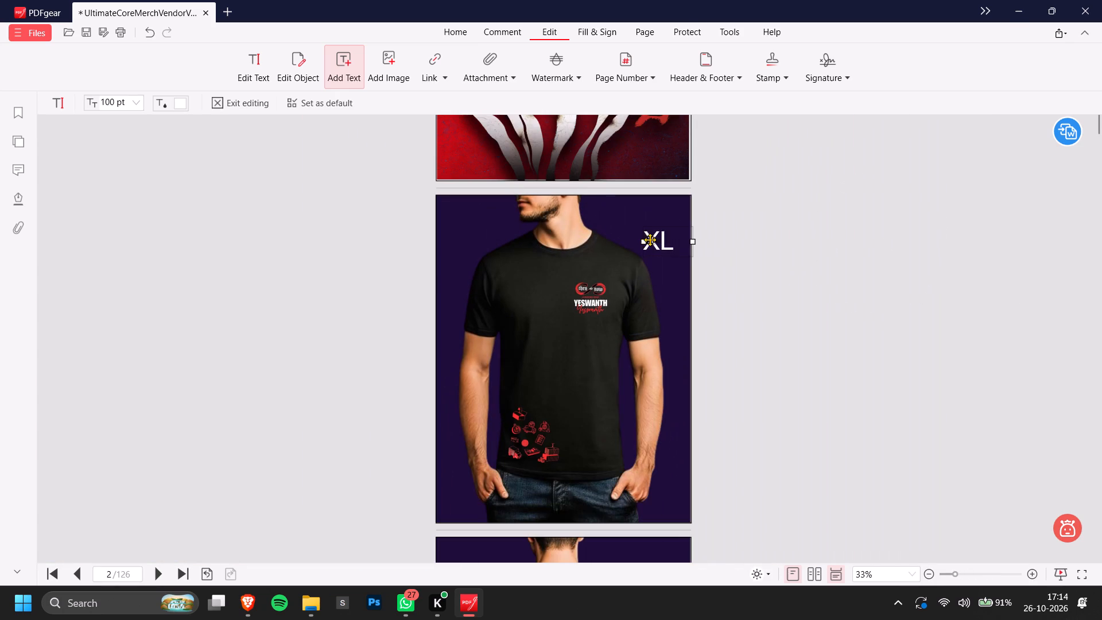
drag(650, 240, 643, 234)
drag(656, 243, 643, 226)
click(772, 222)
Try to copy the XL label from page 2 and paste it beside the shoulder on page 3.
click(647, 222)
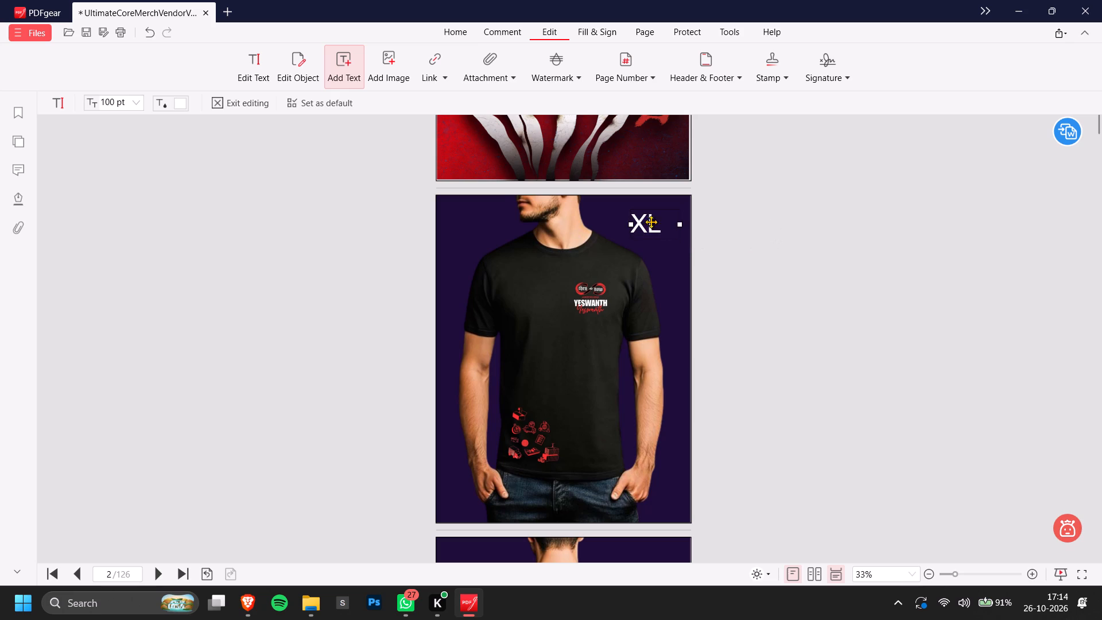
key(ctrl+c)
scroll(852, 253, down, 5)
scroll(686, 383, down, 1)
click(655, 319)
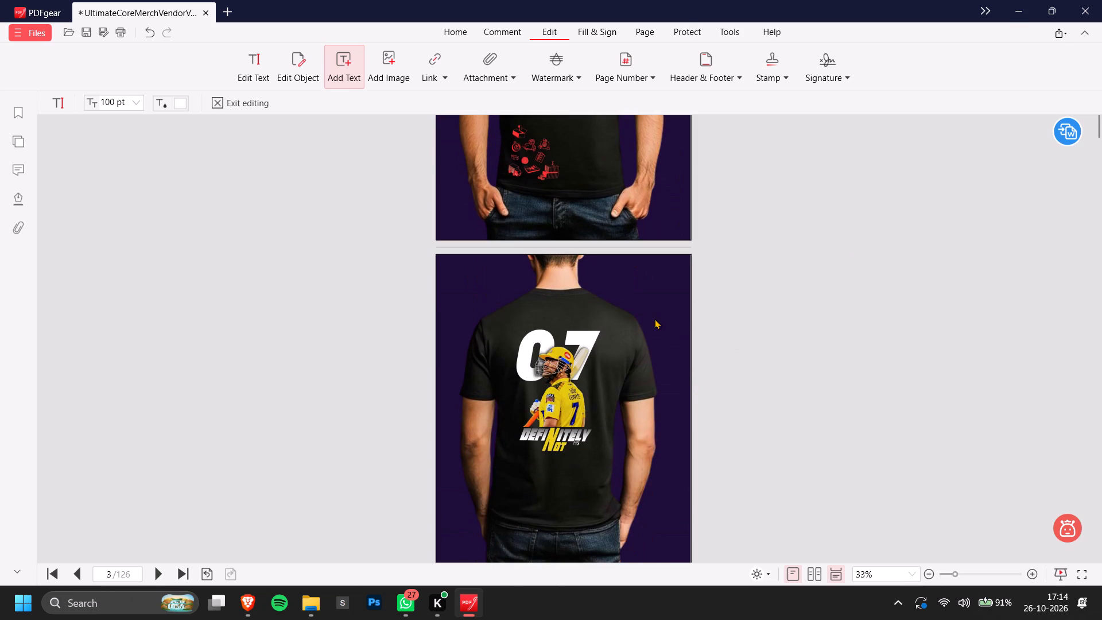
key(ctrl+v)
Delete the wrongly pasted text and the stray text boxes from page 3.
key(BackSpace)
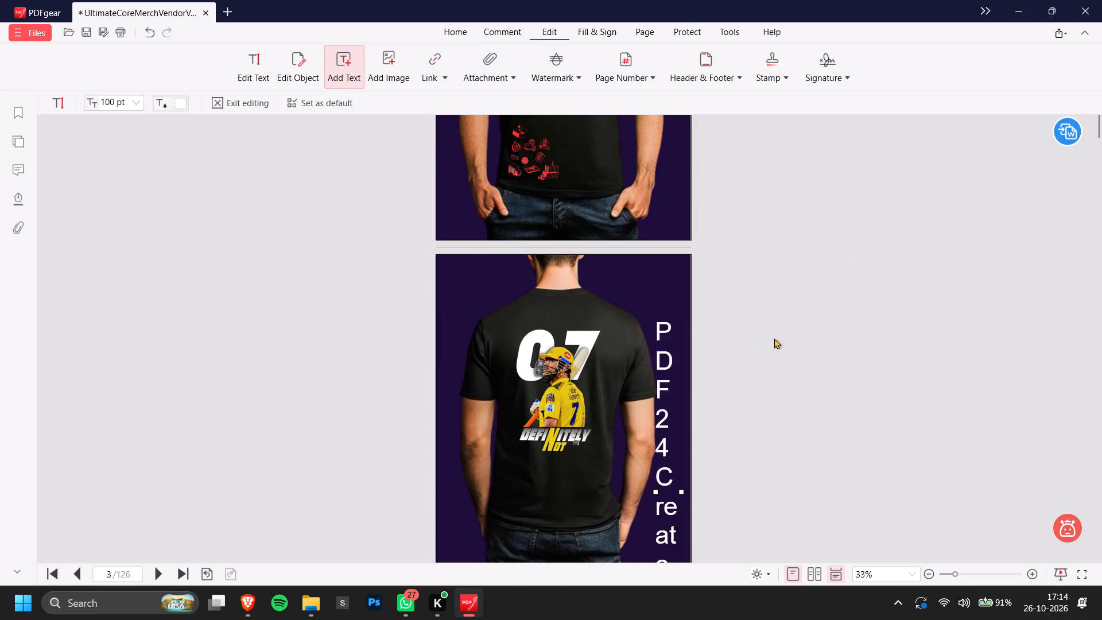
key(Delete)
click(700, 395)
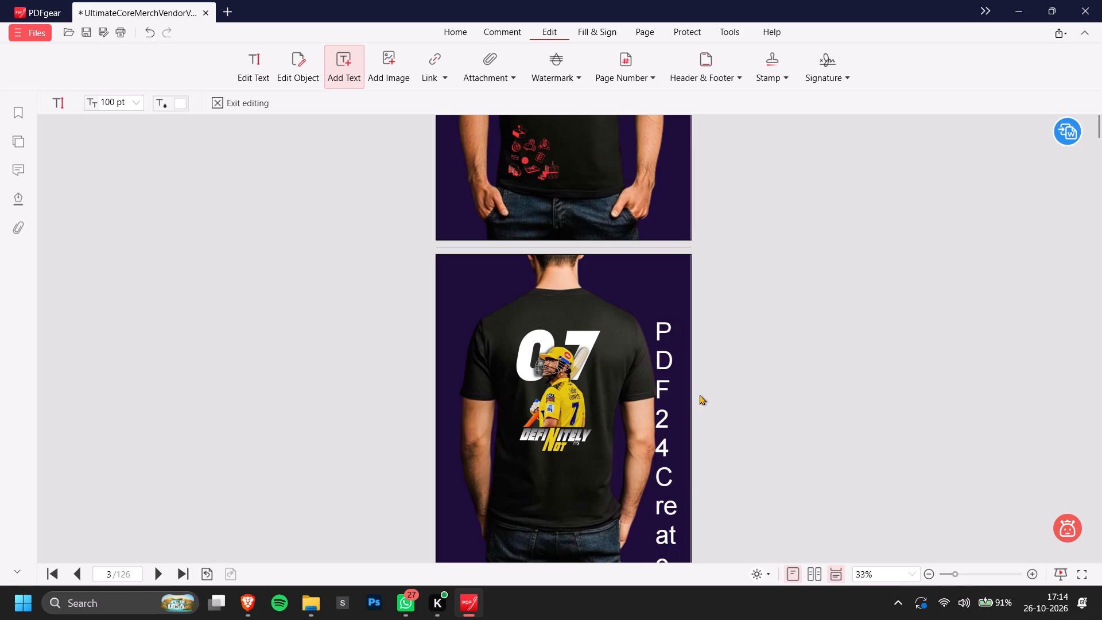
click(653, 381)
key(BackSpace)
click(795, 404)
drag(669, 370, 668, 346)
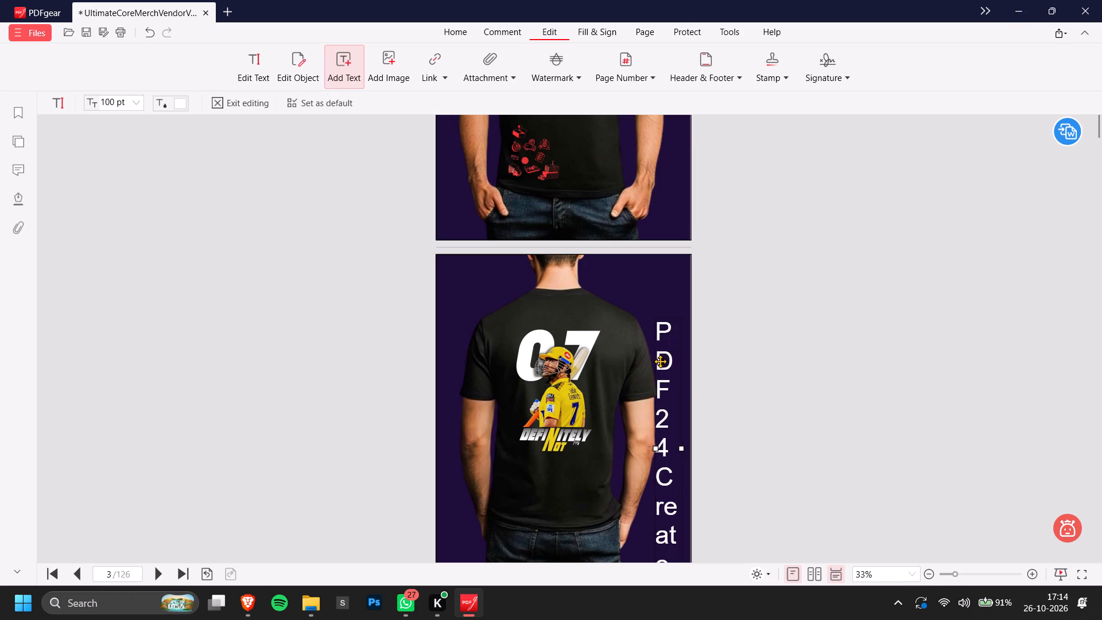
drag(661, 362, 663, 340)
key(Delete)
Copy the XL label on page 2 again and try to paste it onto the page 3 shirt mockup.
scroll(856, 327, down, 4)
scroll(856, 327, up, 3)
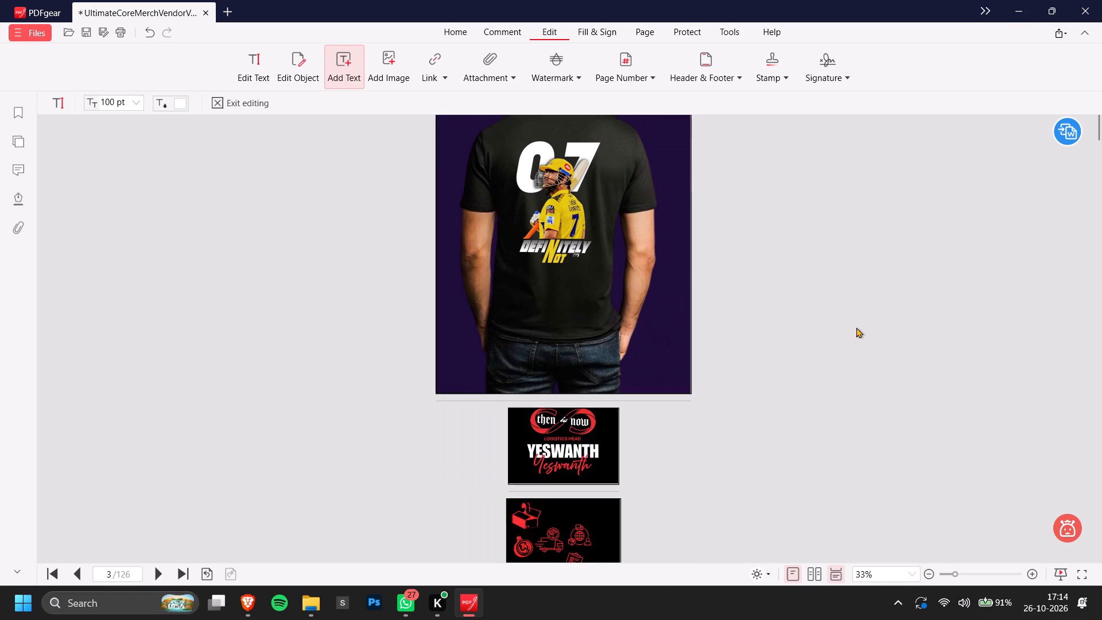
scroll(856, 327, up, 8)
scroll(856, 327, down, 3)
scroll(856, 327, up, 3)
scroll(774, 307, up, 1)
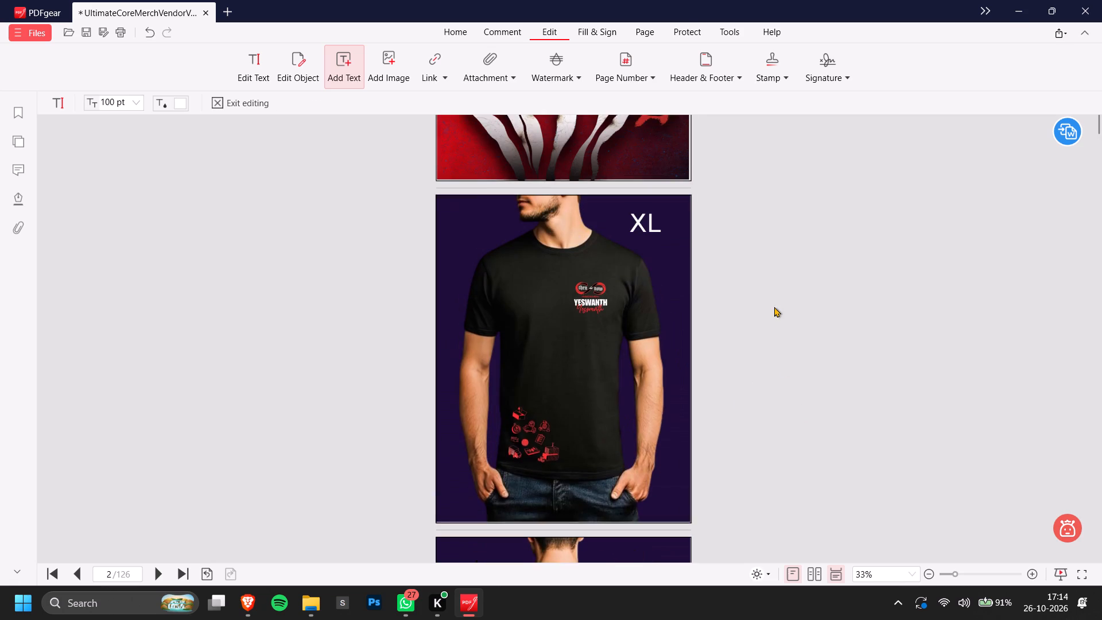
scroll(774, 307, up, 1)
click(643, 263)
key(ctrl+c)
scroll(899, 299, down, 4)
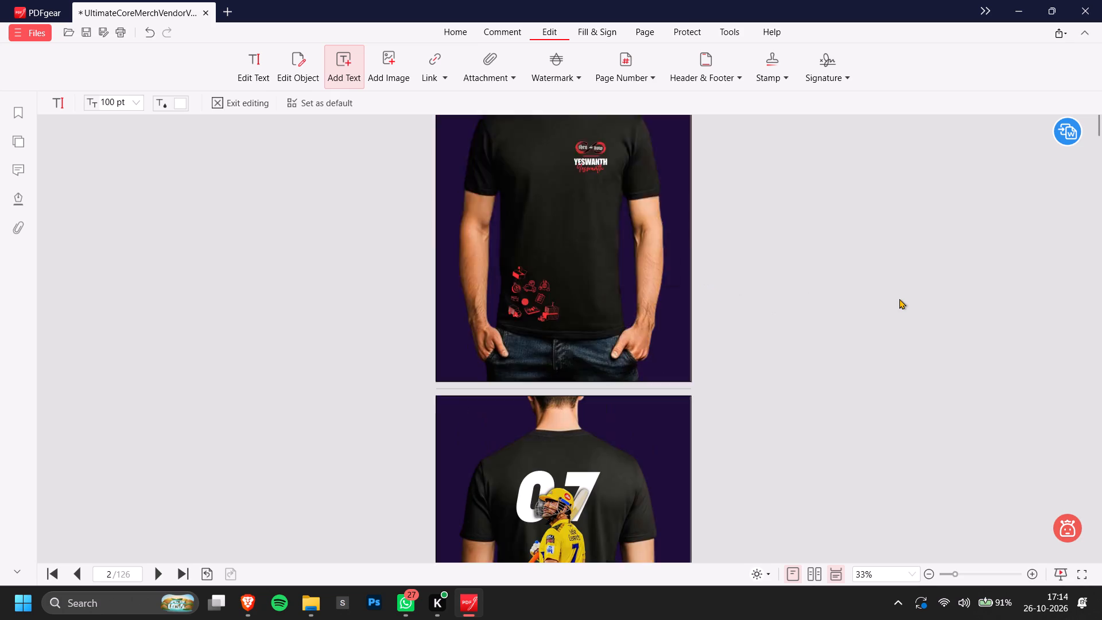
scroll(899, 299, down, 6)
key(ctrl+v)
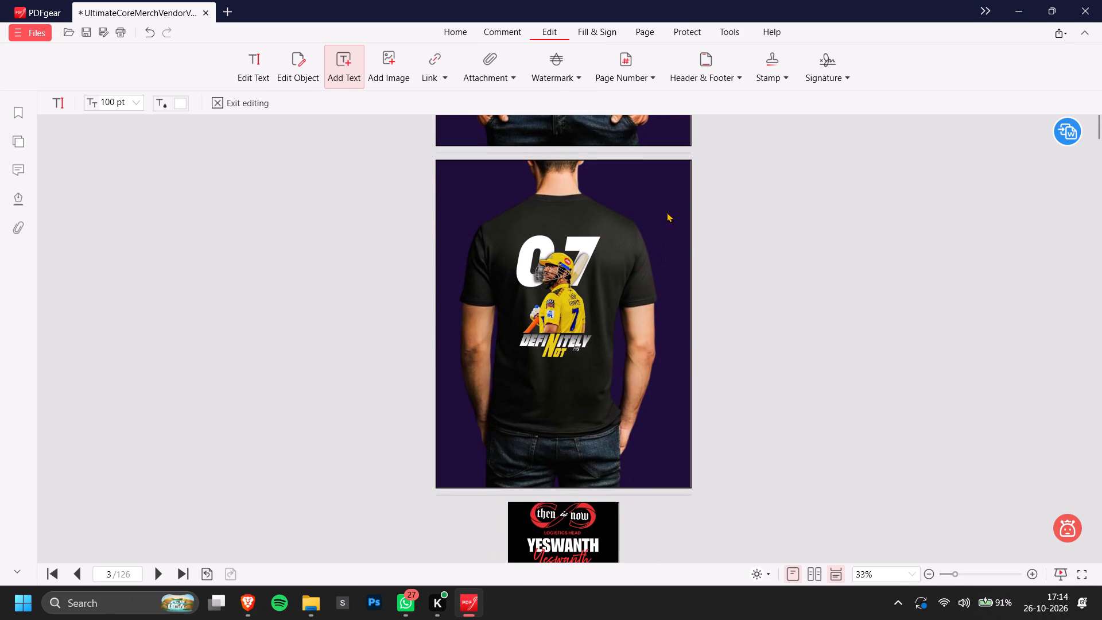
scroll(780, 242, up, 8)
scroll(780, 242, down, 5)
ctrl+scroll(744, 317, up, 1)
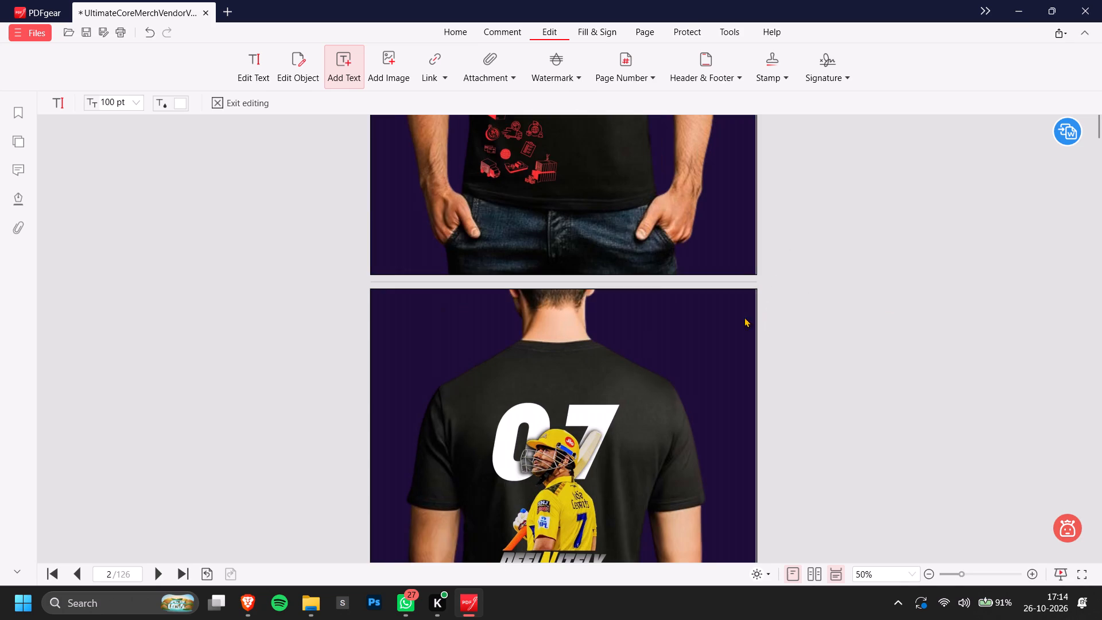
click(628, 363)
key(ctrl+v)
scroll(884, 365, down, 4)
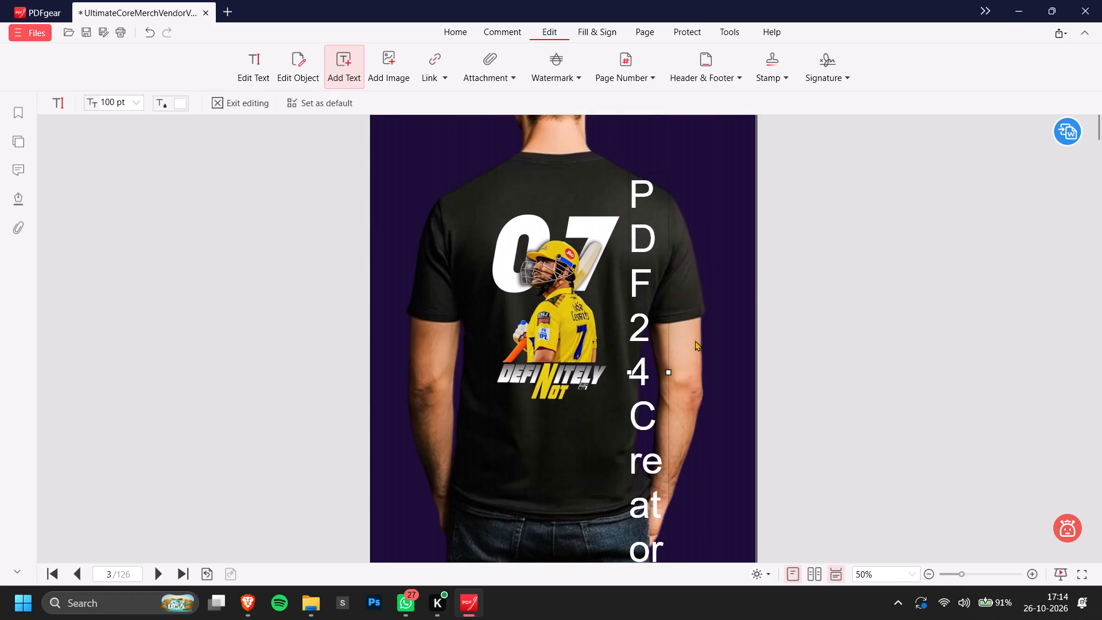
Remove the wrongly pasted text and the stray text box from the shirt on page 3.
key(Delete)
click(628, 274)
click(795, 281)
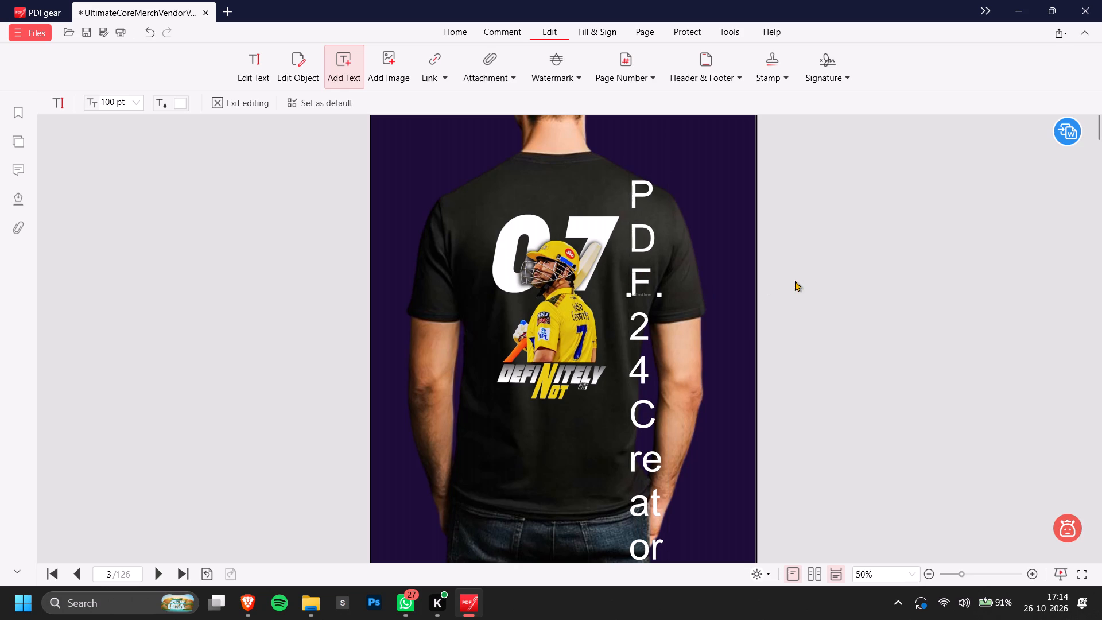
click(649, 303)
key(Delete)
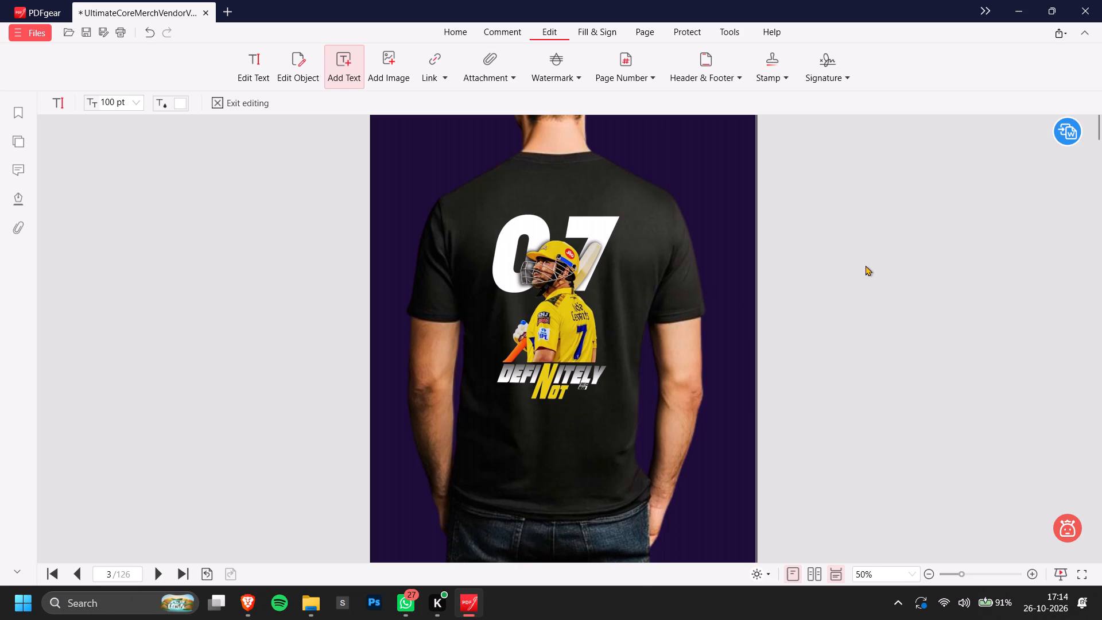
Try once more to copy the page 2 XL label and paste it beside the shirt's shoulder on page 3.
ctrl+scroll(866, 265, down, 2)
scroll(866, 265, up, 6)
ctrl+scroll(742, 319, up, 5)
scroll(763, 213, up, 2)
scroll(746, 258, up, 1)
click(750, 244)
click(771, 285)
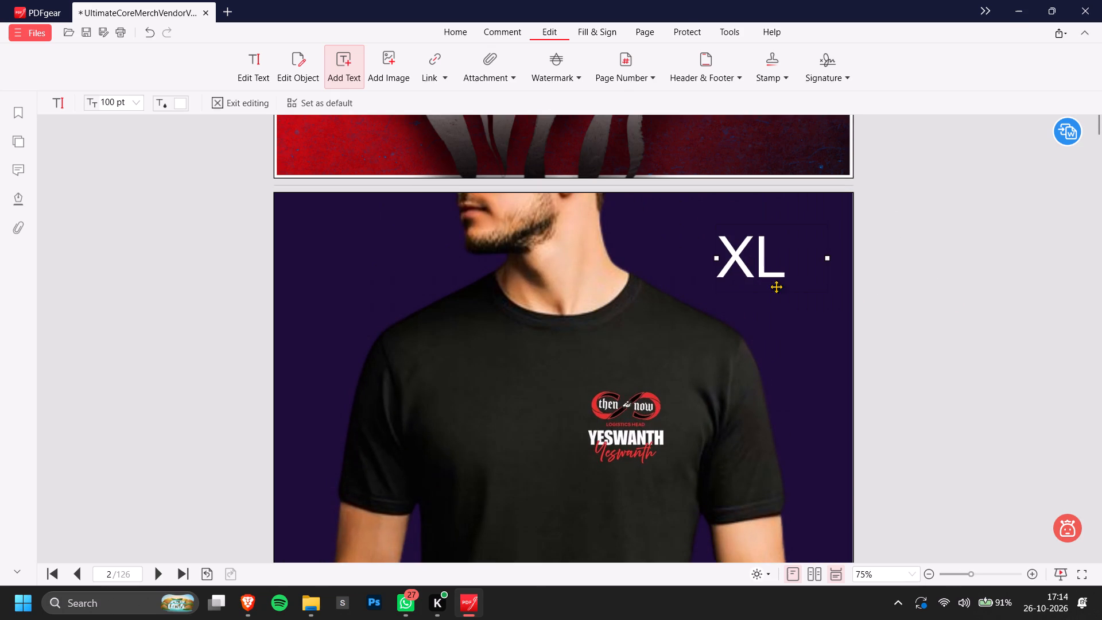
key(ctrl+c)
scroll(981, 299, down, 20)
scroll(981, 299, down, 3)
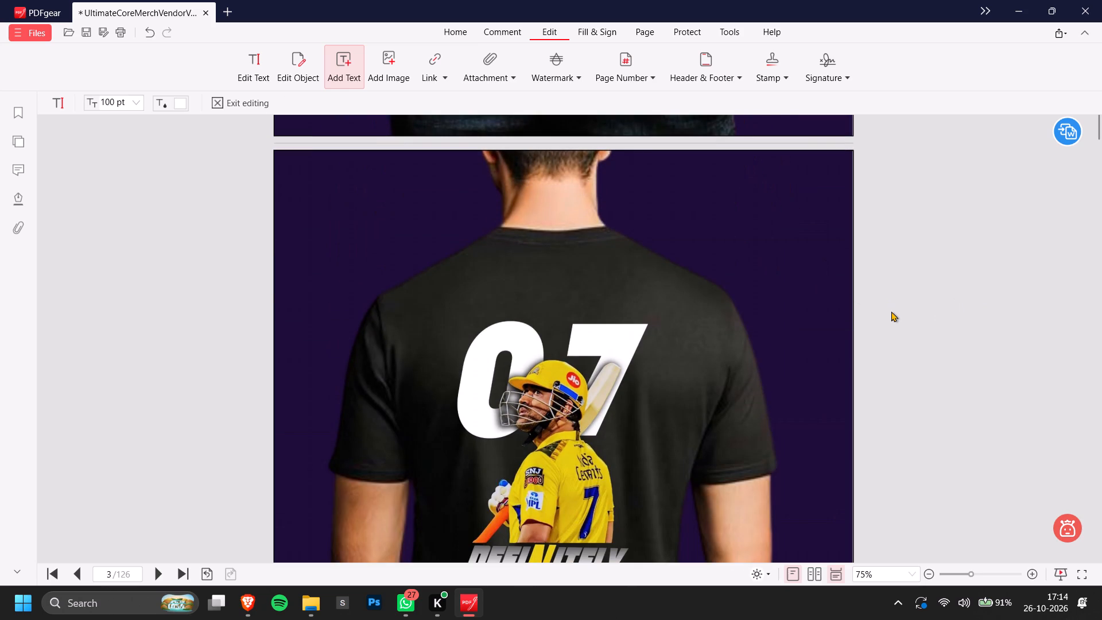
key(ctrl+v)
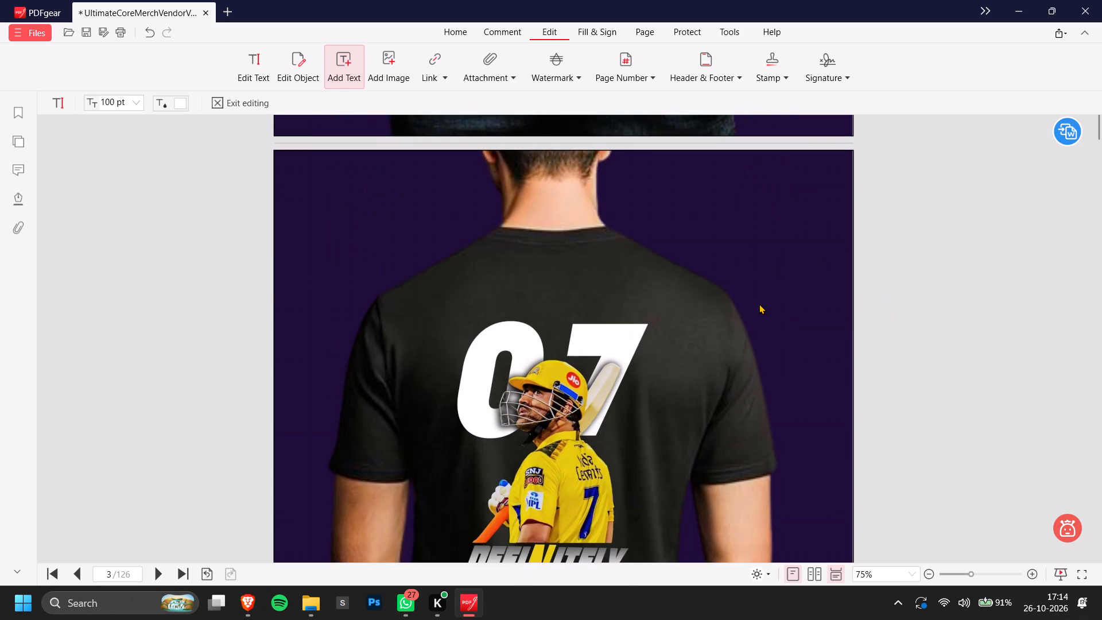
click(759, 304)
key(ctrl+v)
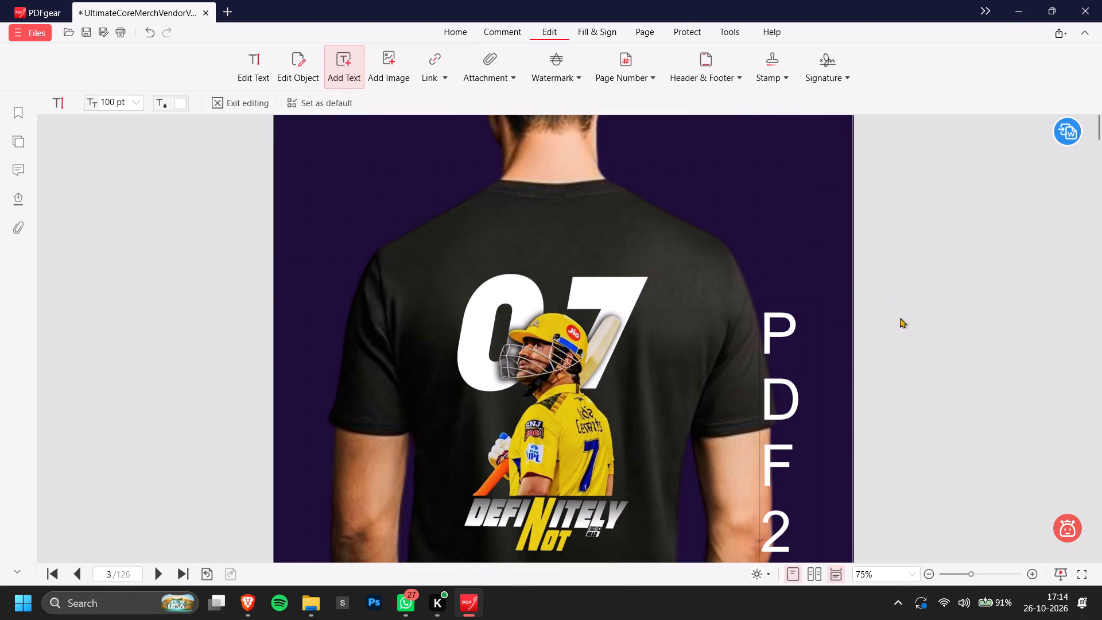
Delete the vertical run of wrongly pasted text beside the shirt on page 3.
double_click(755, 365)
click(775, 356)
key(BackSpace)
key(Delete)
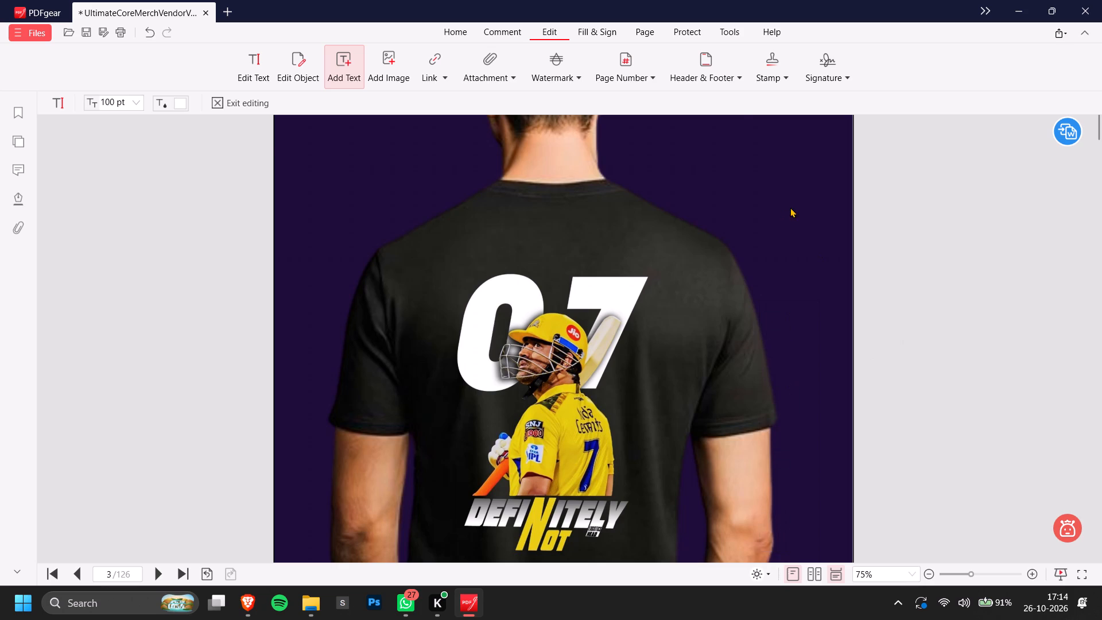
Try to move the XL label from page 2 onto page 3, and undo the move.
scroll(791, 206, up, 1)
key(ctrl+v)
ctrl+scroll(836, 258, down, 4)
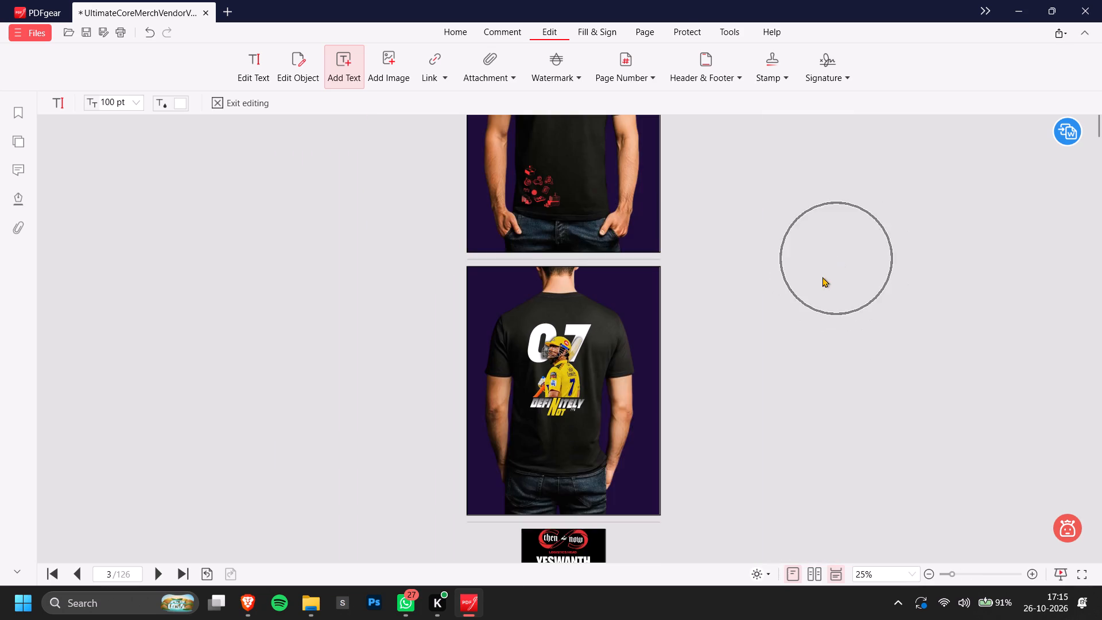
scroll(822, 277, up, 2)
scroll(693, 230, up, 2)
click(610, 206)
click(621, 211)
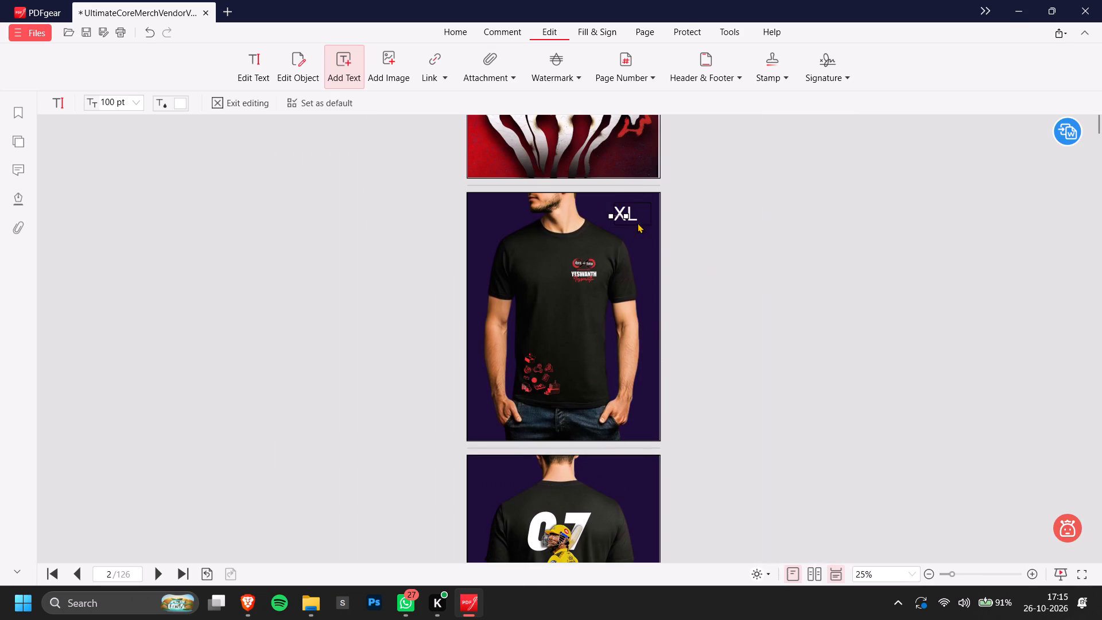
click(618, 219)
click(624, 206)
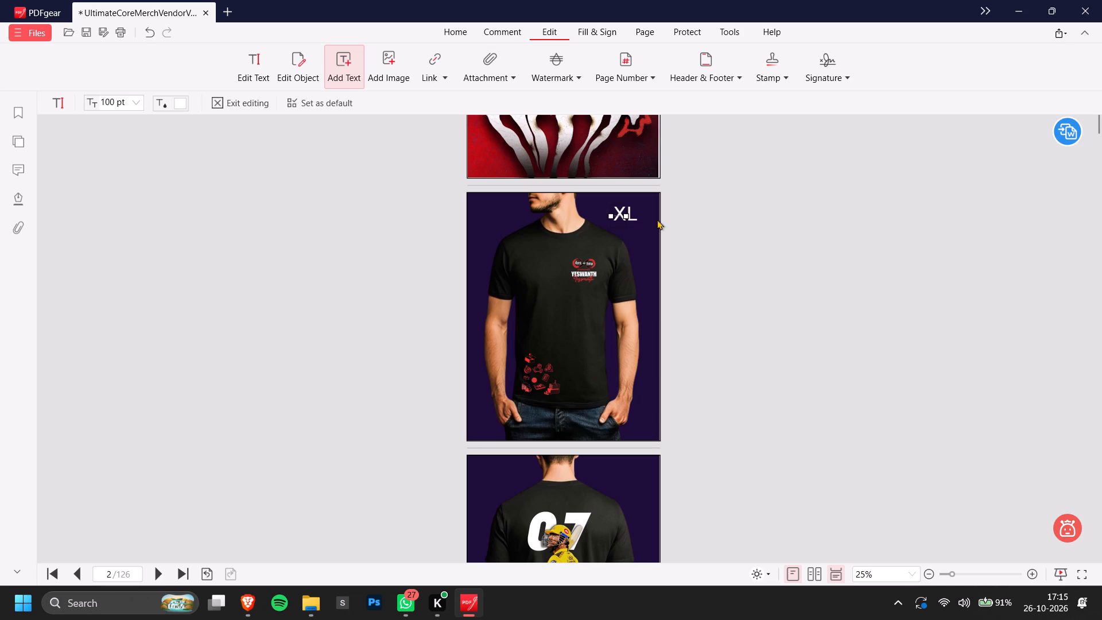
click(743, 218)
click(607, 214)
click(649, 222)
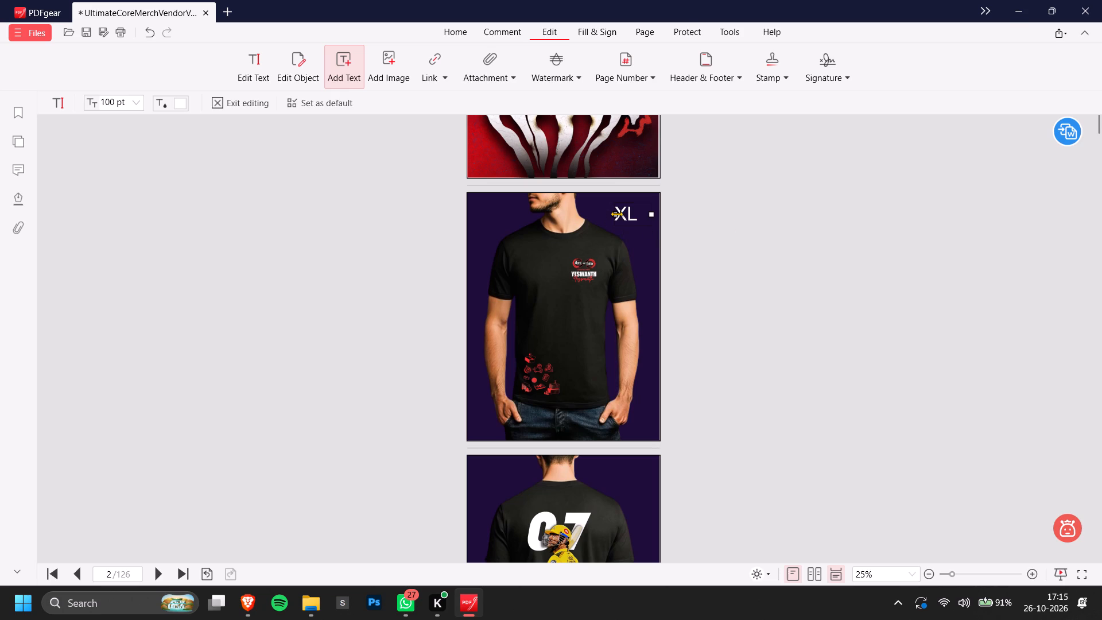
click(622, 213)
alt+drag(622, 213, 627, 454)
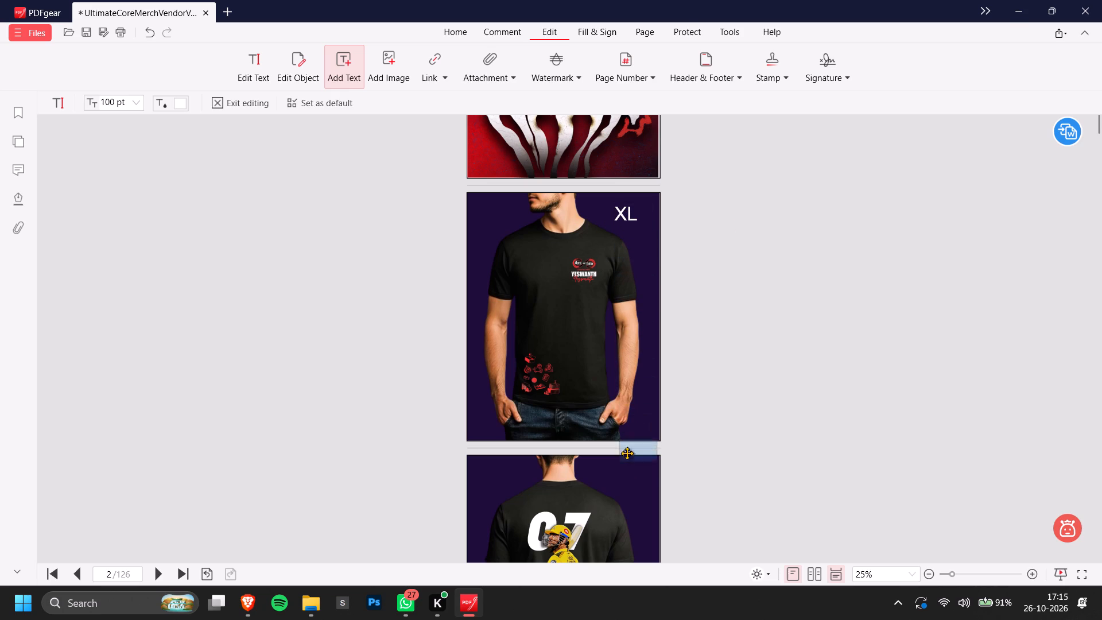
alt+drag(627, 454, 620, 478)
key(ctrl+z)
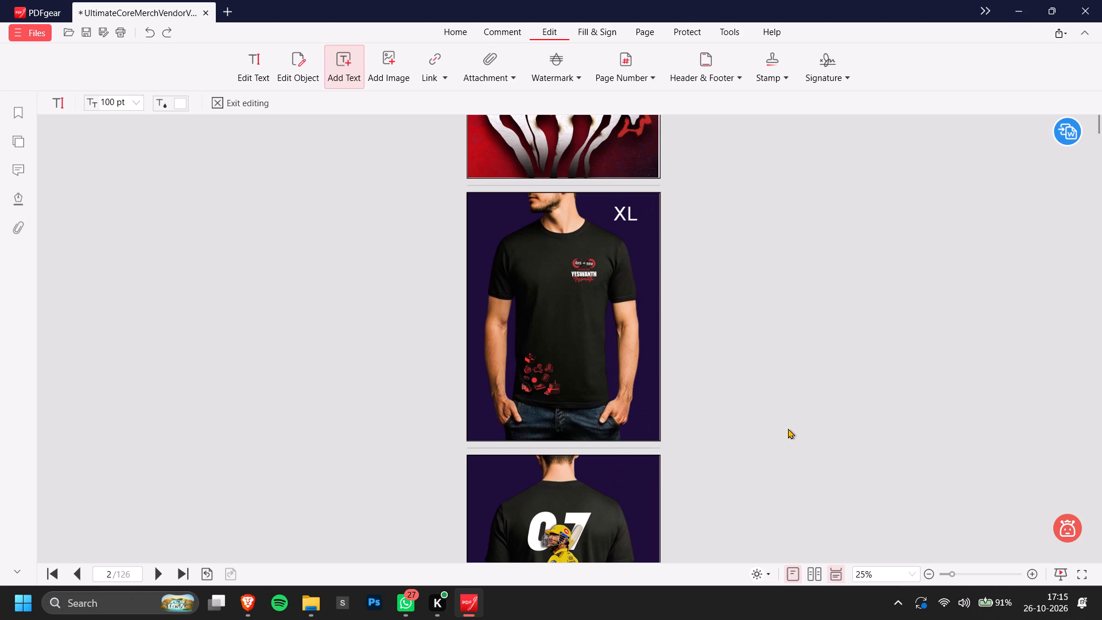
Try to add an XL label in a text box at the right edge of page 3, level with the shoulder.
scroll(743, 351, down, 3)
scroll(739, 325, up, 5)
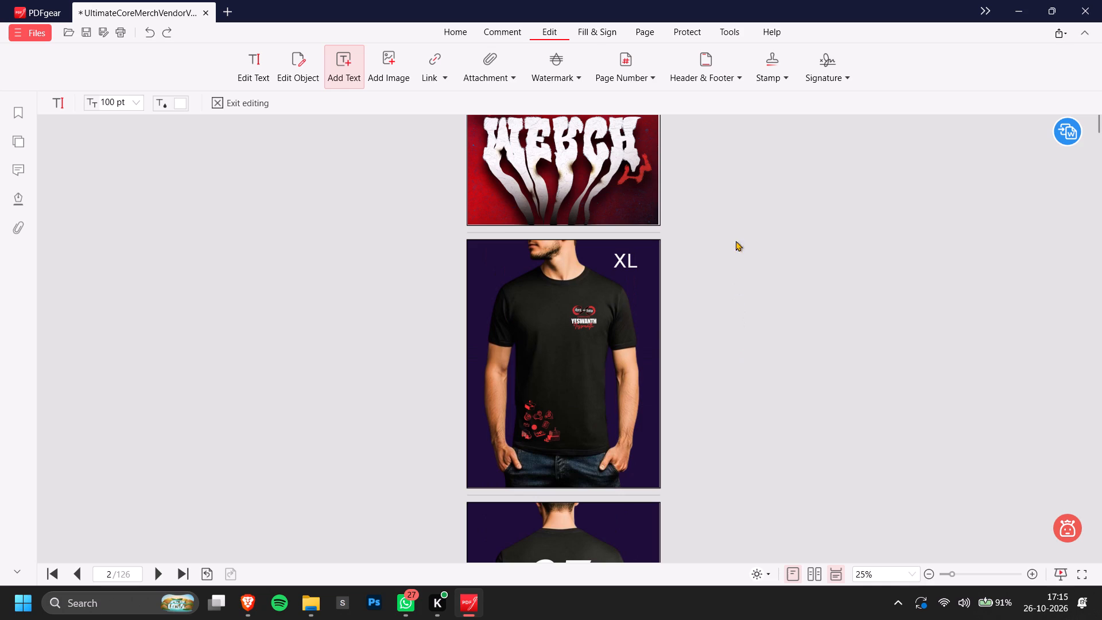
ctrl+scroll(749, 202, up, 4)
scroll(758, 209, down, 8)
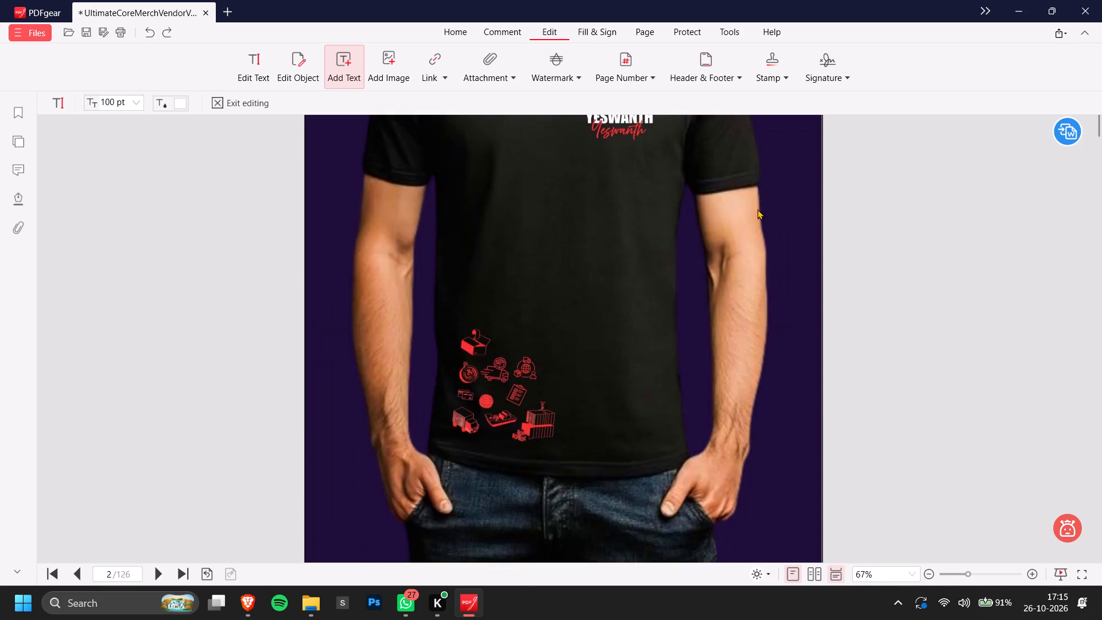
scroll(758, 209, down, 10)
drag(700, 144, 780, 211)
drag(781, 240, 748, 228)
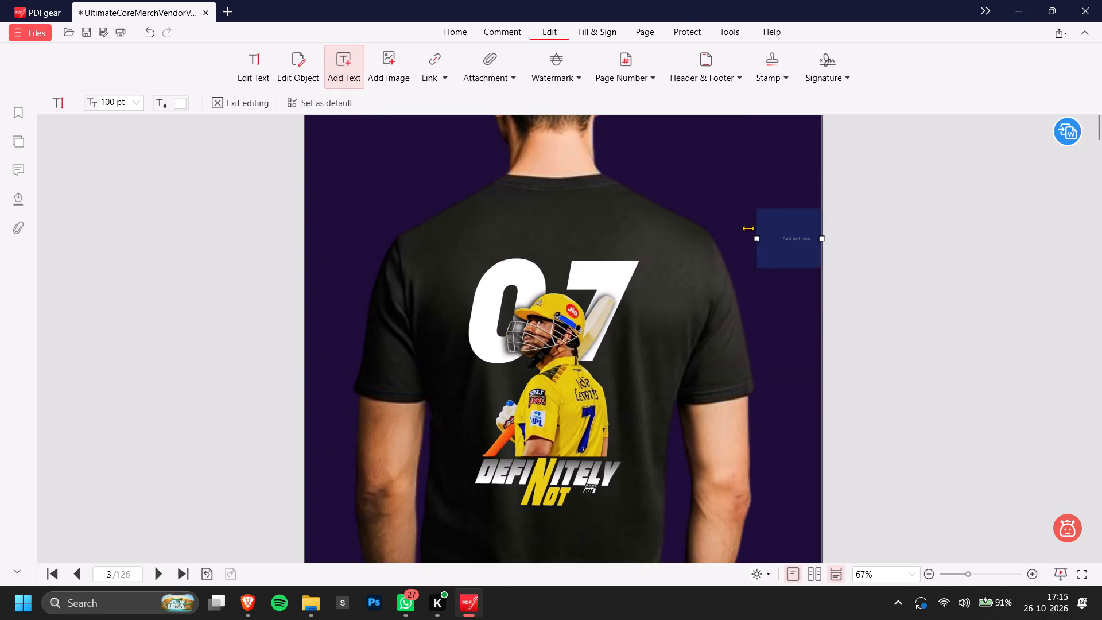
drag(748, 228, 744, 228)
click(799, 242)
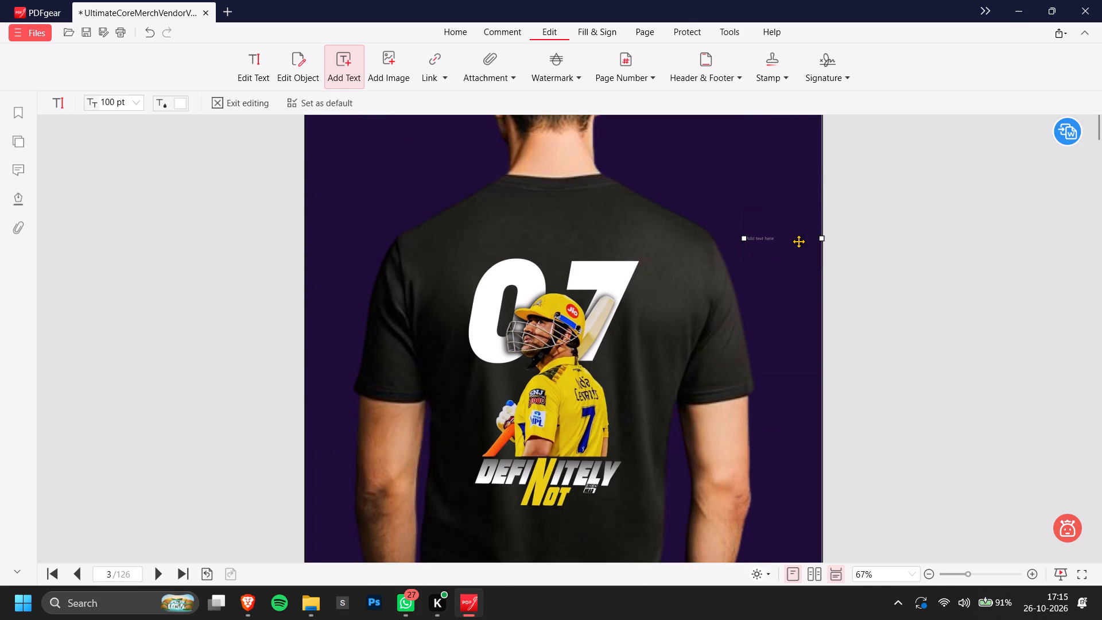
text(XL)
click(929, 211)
Add a text box above the shirt's right shoulder on page 3 and enter the size label XL in it.
drag(771, 241, 726, 185)
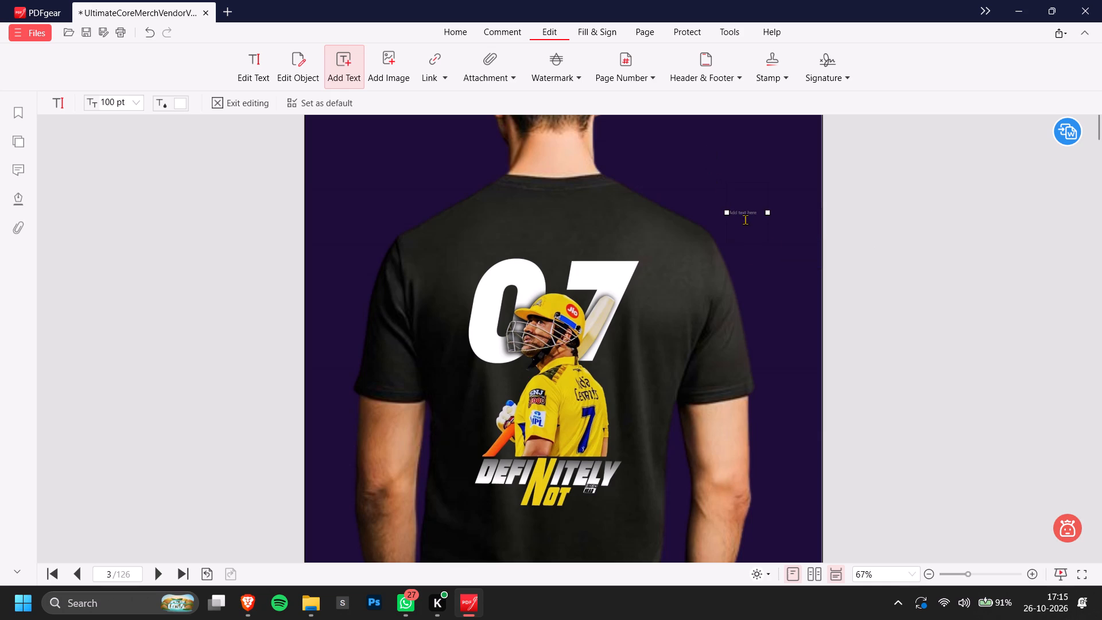
double_click(746, 223)
text(XL)
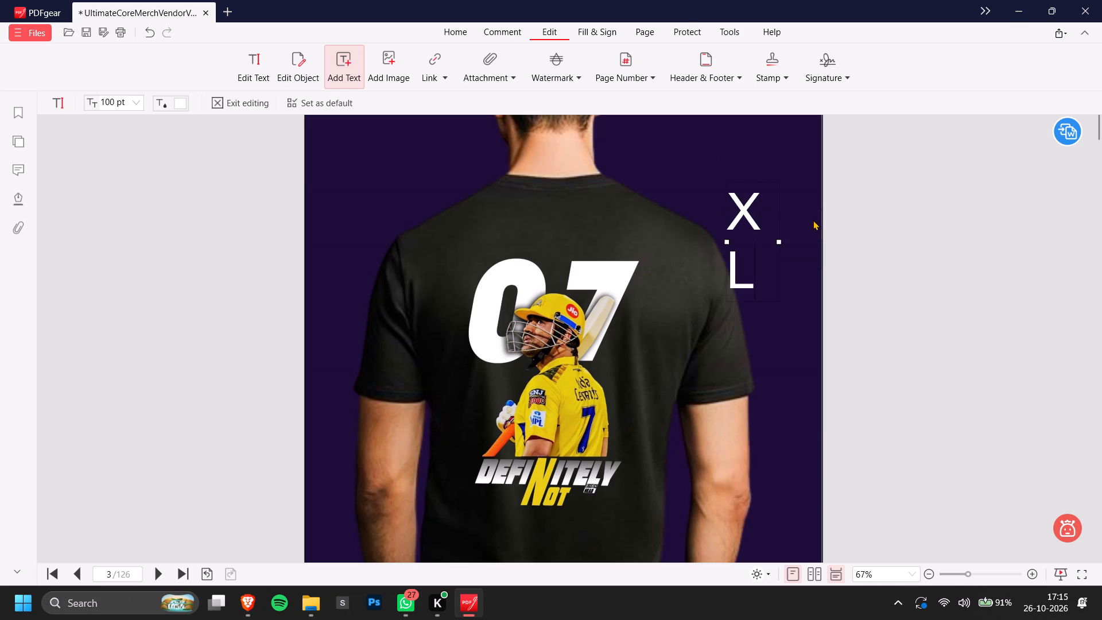
Widen page 3's XL text box so the label fits on one line, and move it up near the page's upper-right corner.
drag(781, 242, 824, 244)
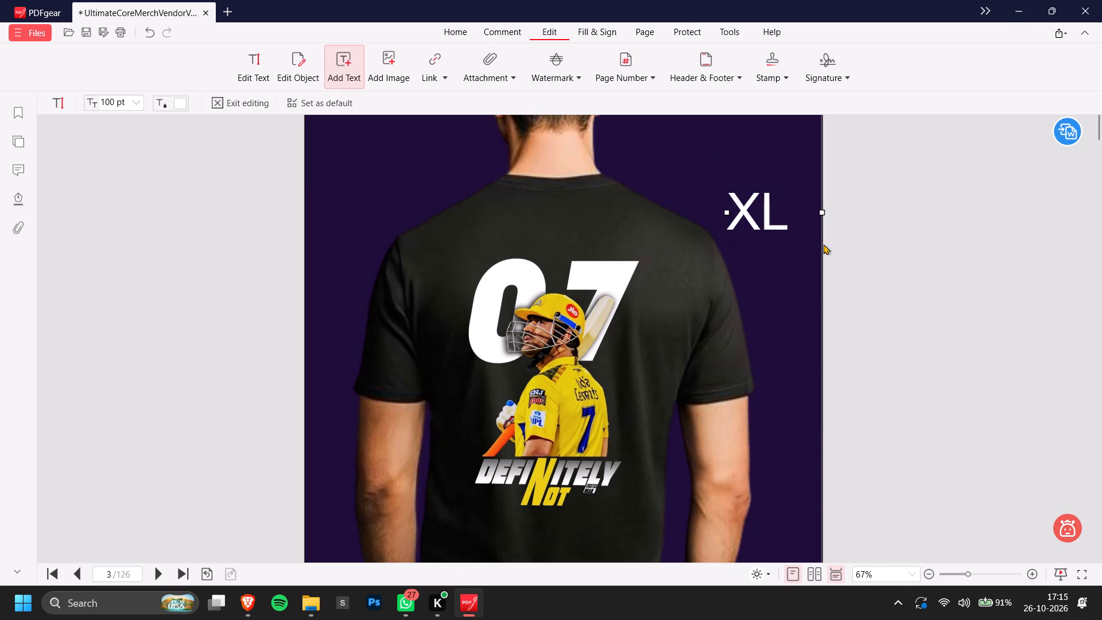
click(824, 244)
drag(765, 227, 763, 174)
drag(769, 212, 759, 179)
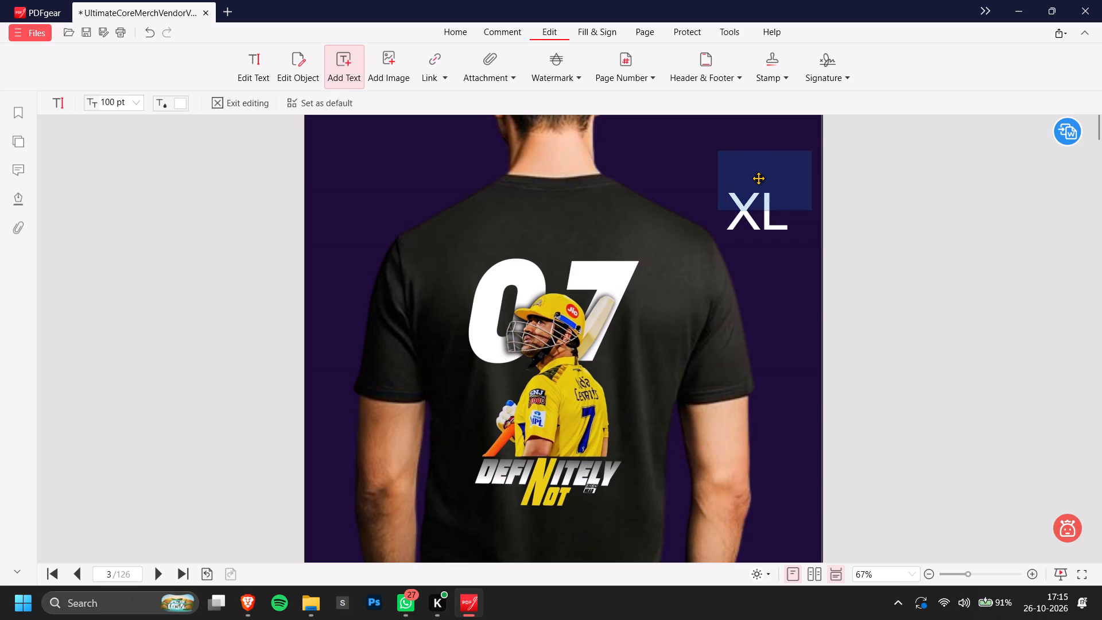
drag(759, 179, 747, 157)
click(870, 204)
Compare the XL label placement on pages 2 and 3, and look through the artwork pages that follow, around page 7.
ctrl+scroll(870, 204, down, 4)
scroll(870, 204, up, 2)
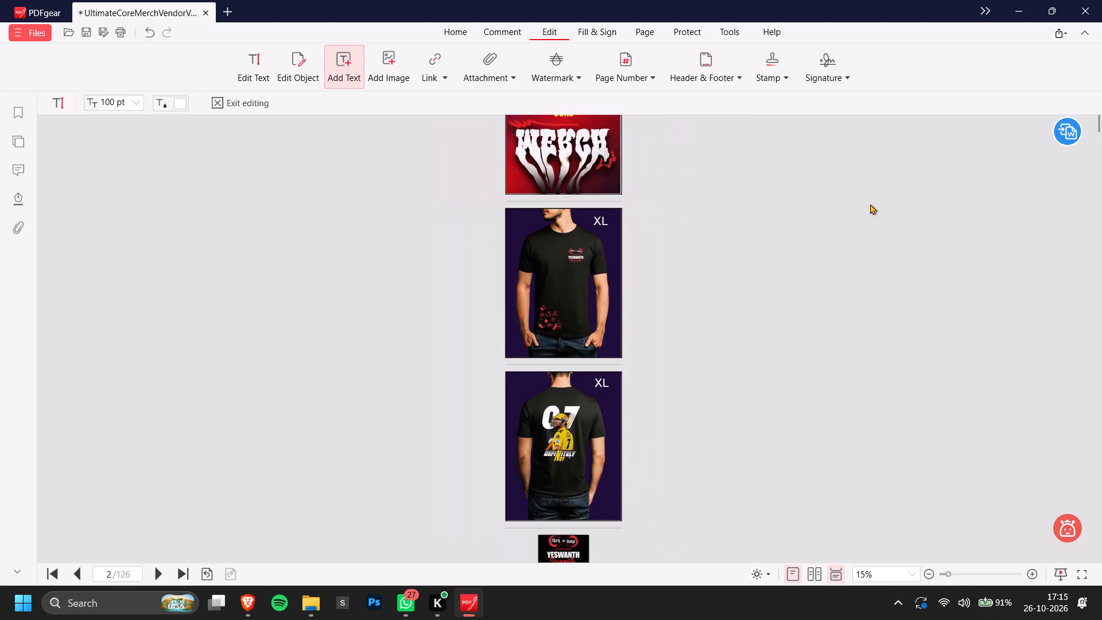
scroll(870, 204, down, 3)
scroll(802, 301, down, 3)
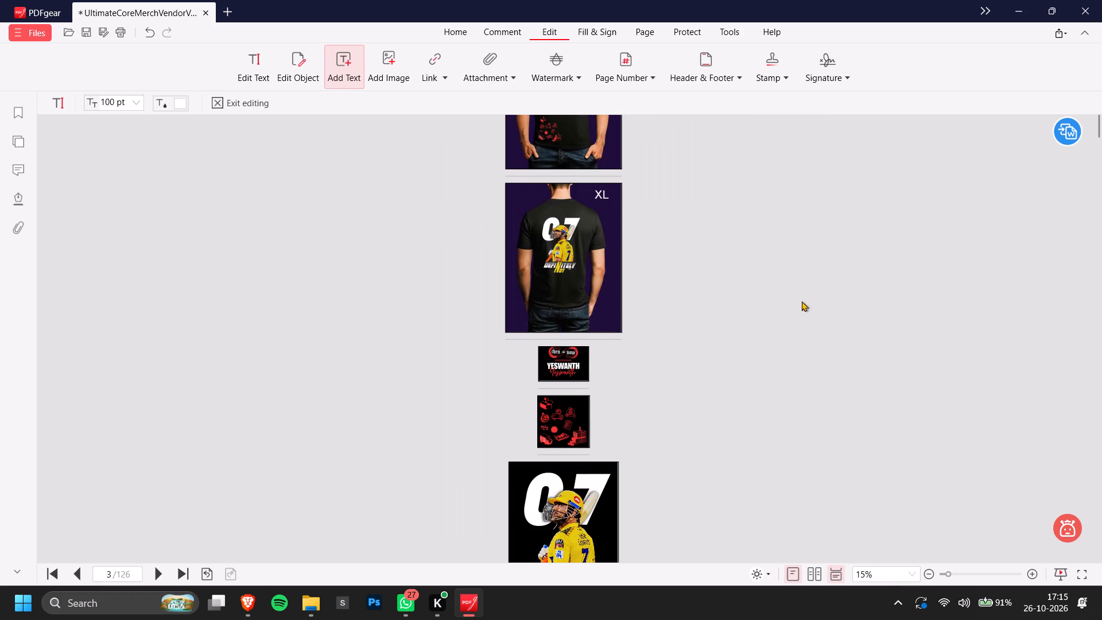
scroll(802, 301, down, 1)
ctrl+scroll(676, 307, up, 3)
scroll(729, 301, down, 12)
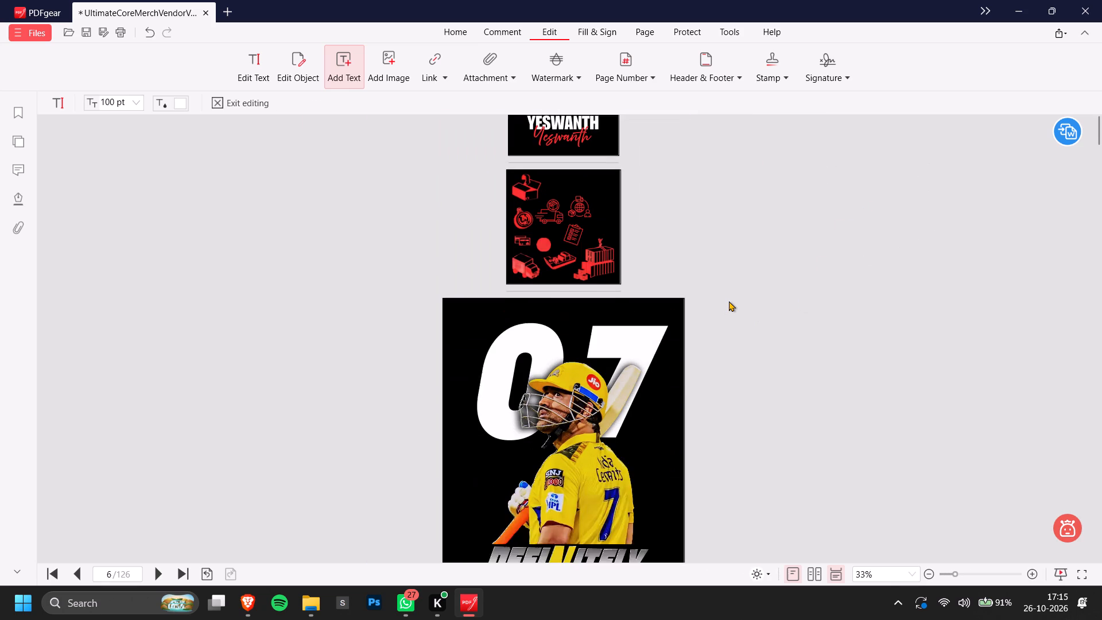
scroll(729, 301, down, 20)
scroll(729, 301, down, 10)
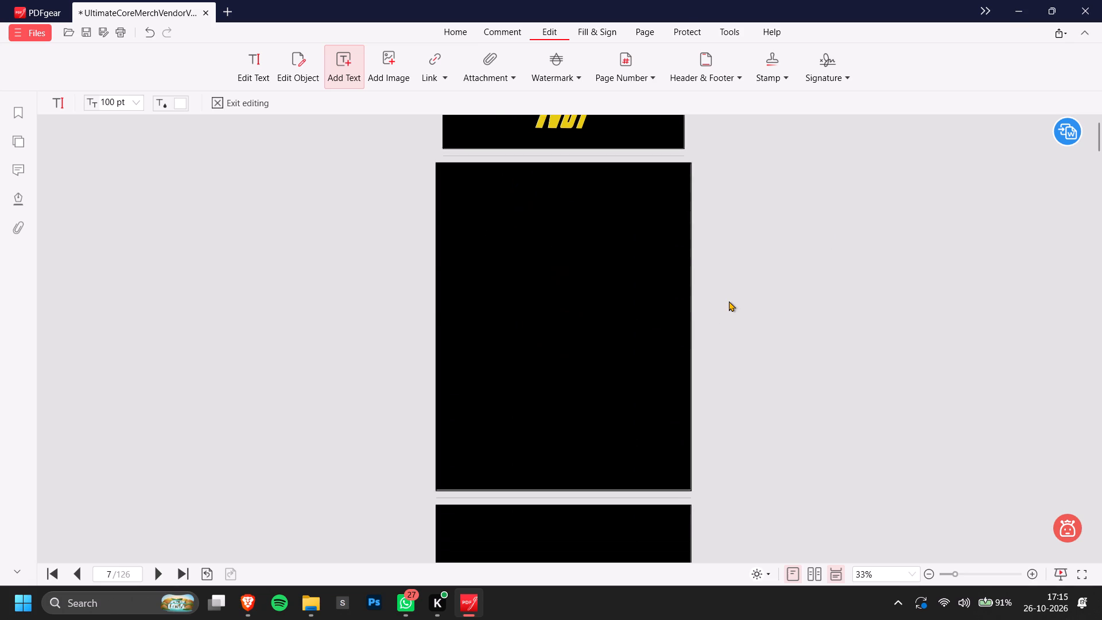
scroll(729, 301, down, 4)
scroll(729, 301, up, 7)
ctrl+scroll(767, 260, up, 2)
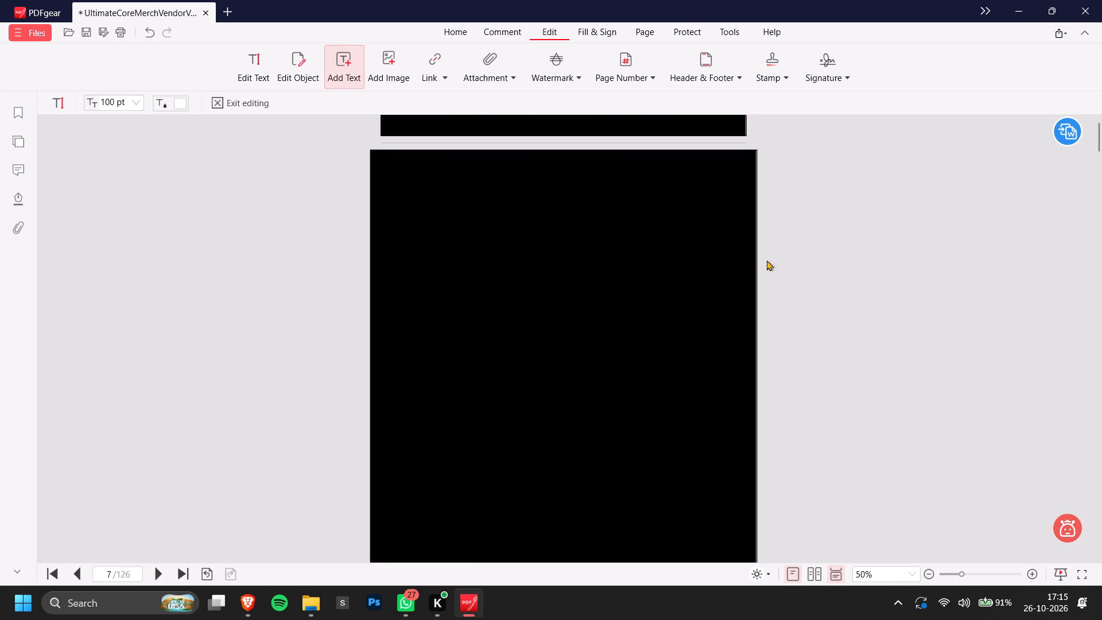
Add a text box above the shirt's shoulder near page 7's upper-right corner and enter the size label L in it.
scroll(828, 253, up, 2)
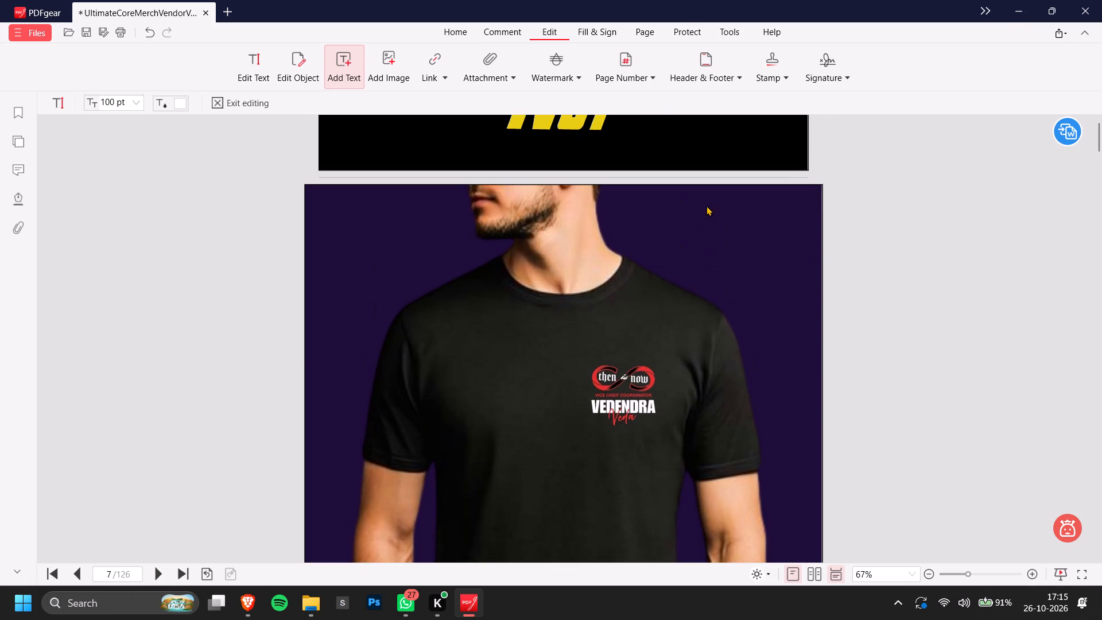
drag(688, 212, 782, 281)
drag(783, 307, 711, 302)
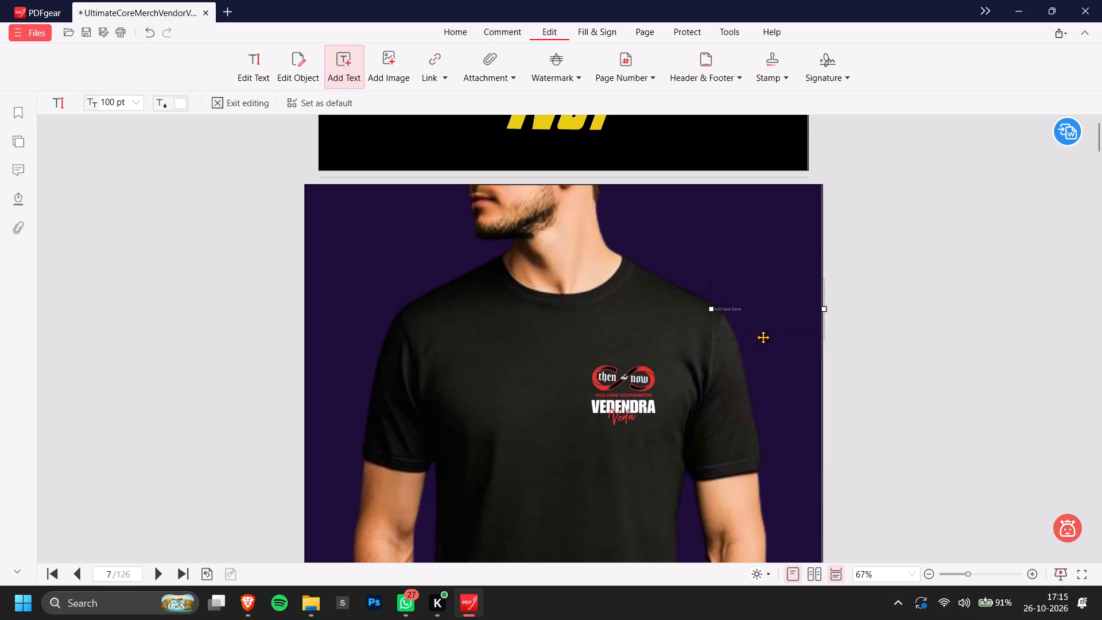
drag(763, 338, 734, 270)
double_click(747, 249)
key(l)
click(923, 230)
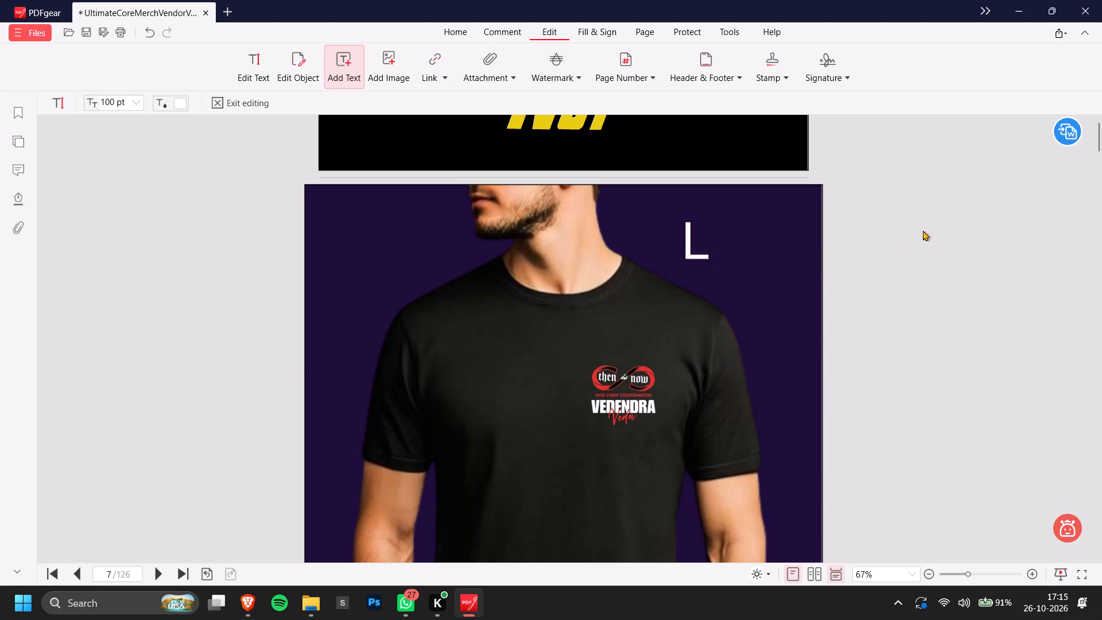
Draw a text box on page 11, widen it, and position it above the shirt's shoulder near the page's upper-right corner.
scroll(923, 230, down, 20)
scroll(923, 230, down, 20)
scroll(923, 230, down, 1)
scroll(923, 230, up, 2)
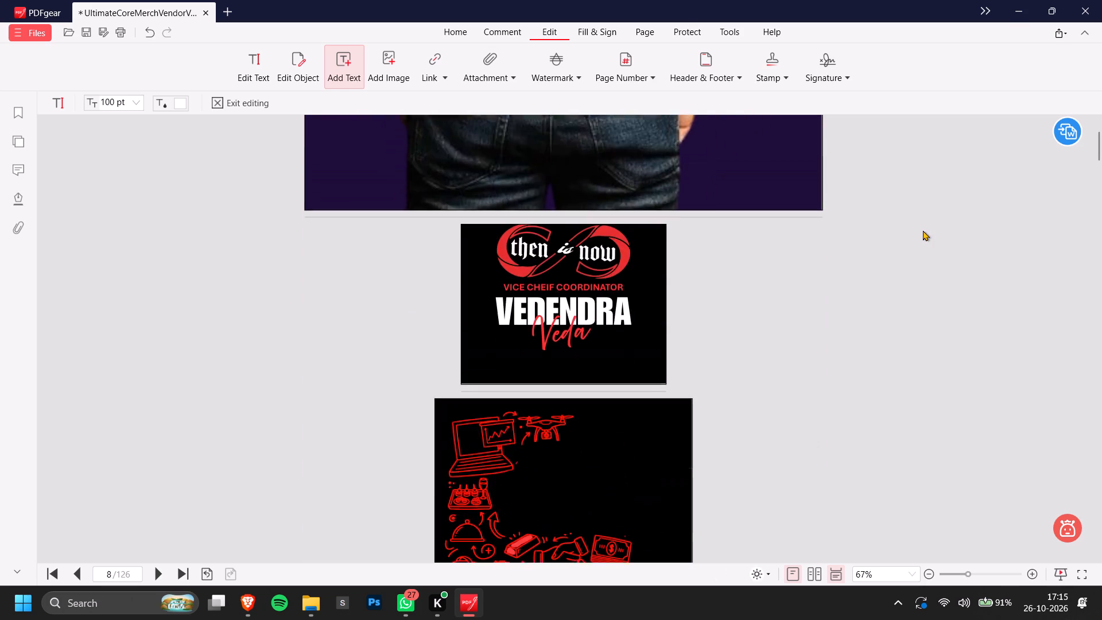
scroll(923, 230, up, 13)
scroll(923, 230, down, 10)
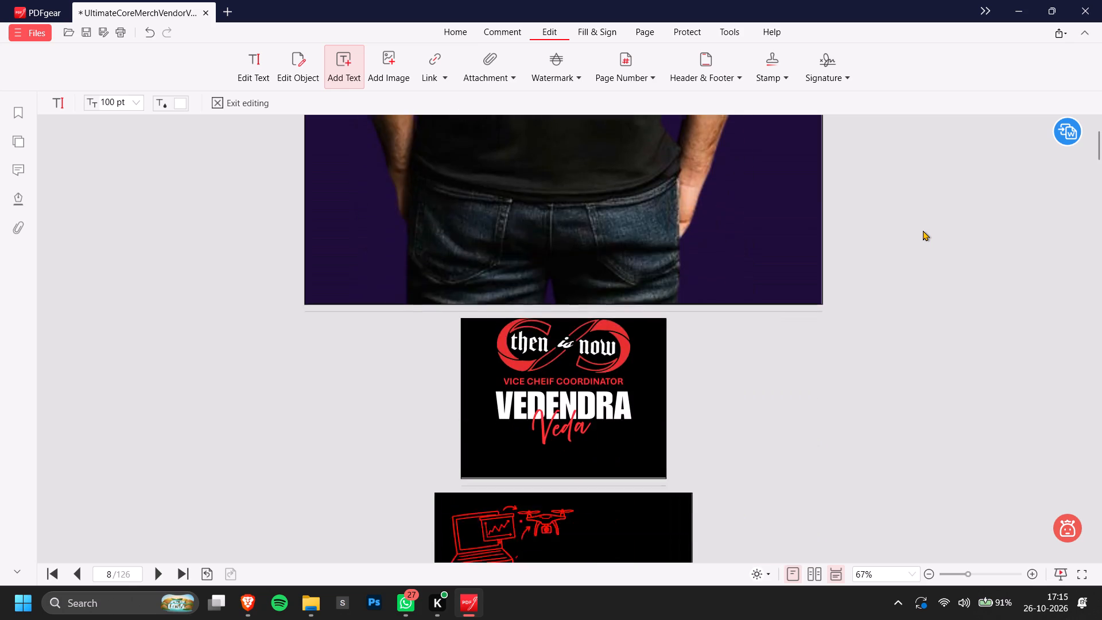
scroll(923, 230, down, 19)
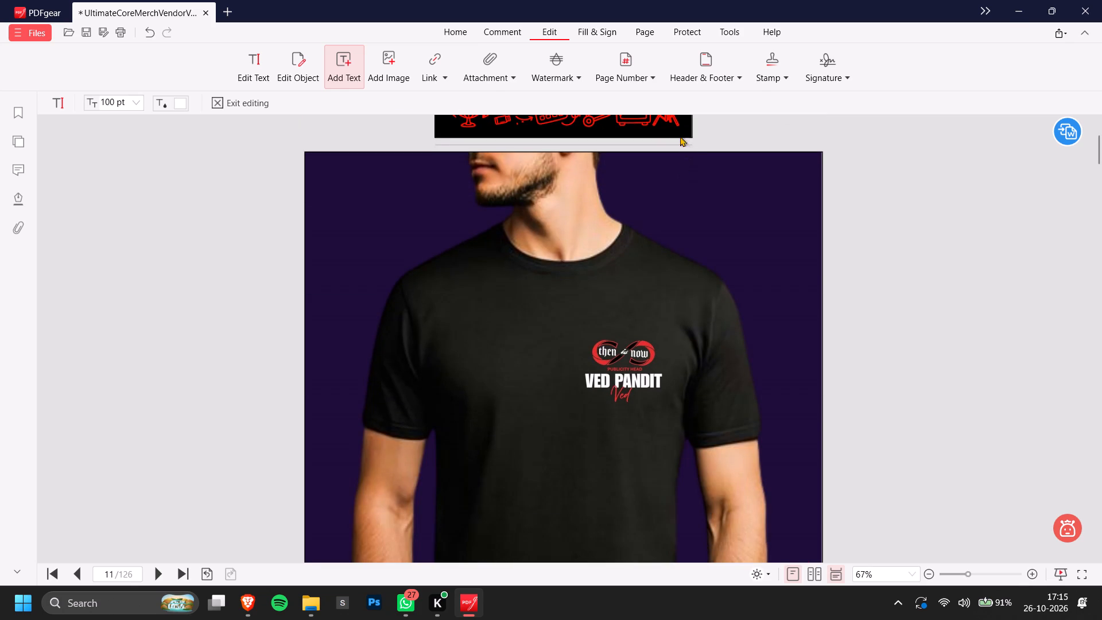
drag(672, 130, 741, 166)
drag(740, 193, 701, 154)
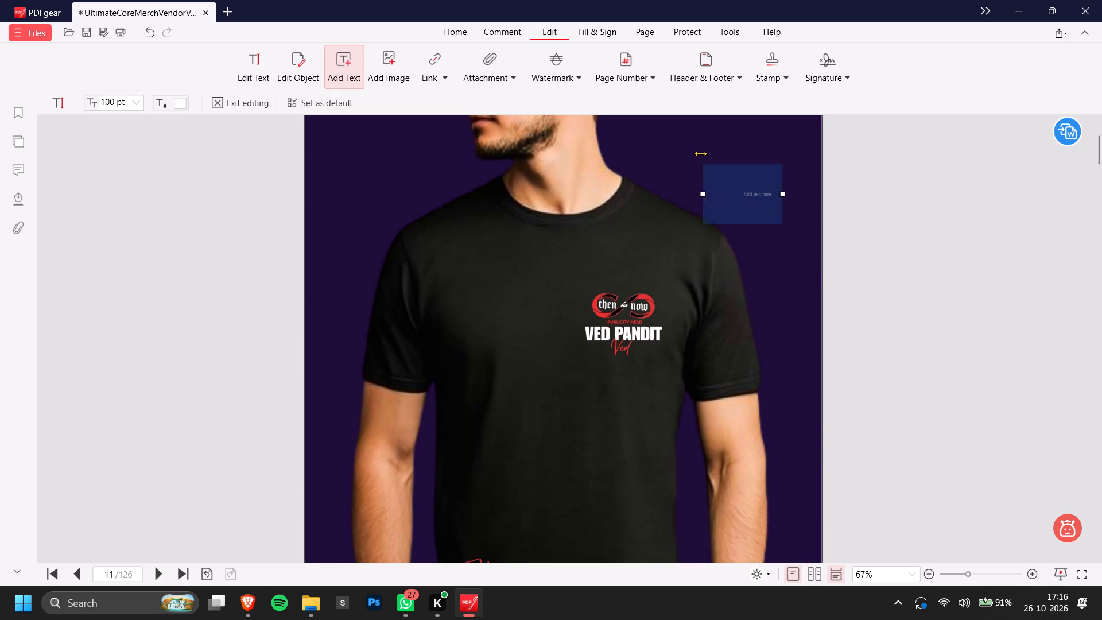
drag(701, 154, 673, 149)
drag(753, 208, 761, 183)
Switch to WhatsApp.
key(alt+Tab)
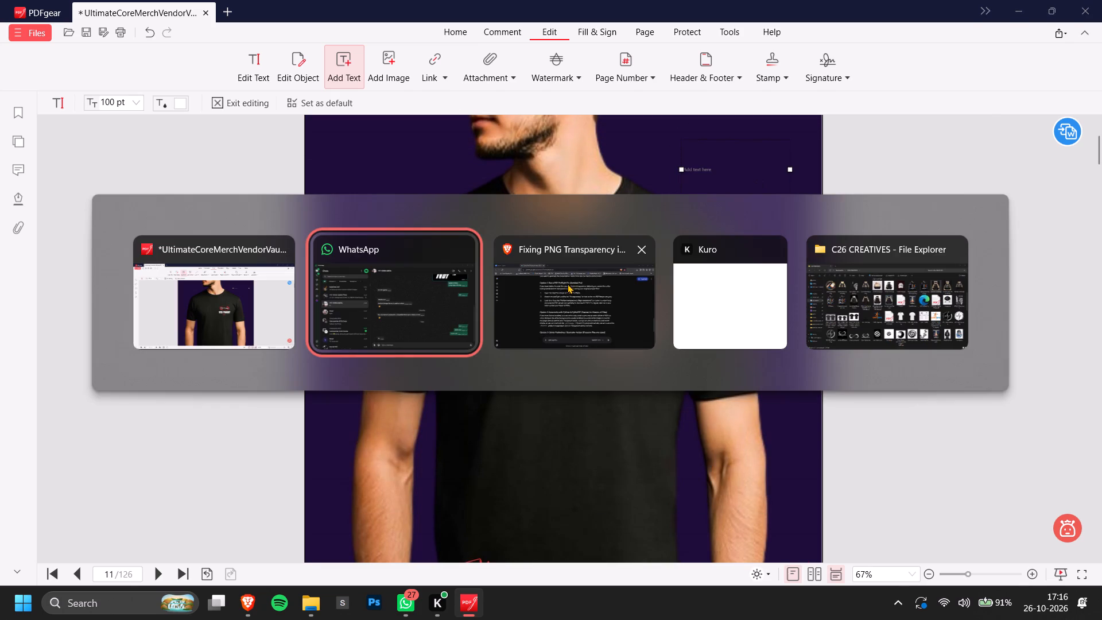
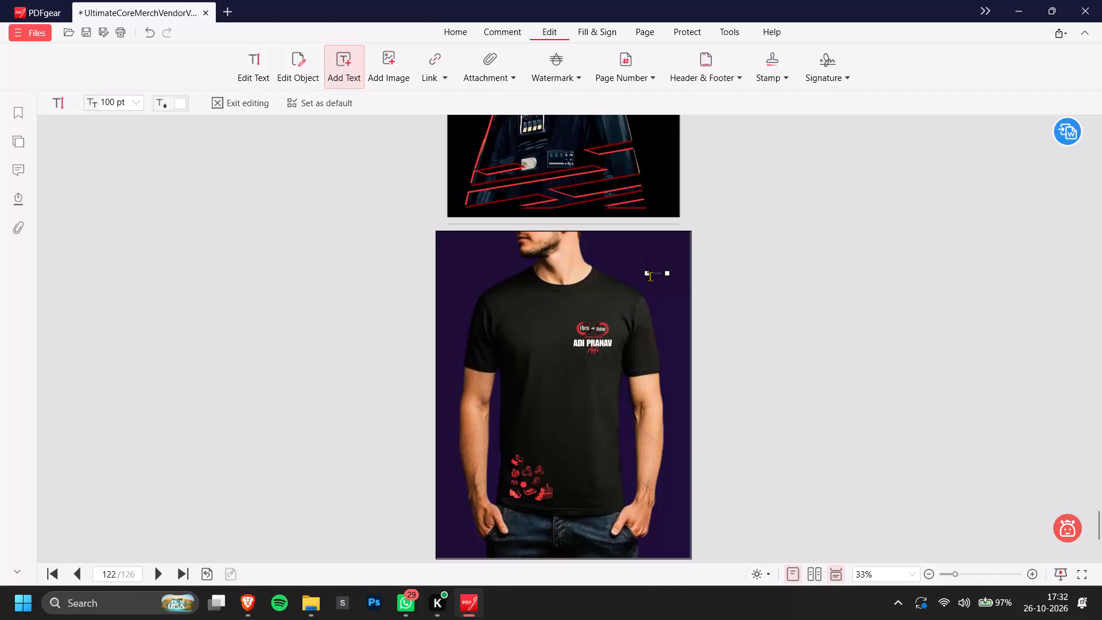
Enter the size label L?? in the text box beside the model's shoulder on page 122, widening the box so it fits on one line.
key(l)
click(658, 273)
key(shift+question)
drag(674, 290, 684, 293)
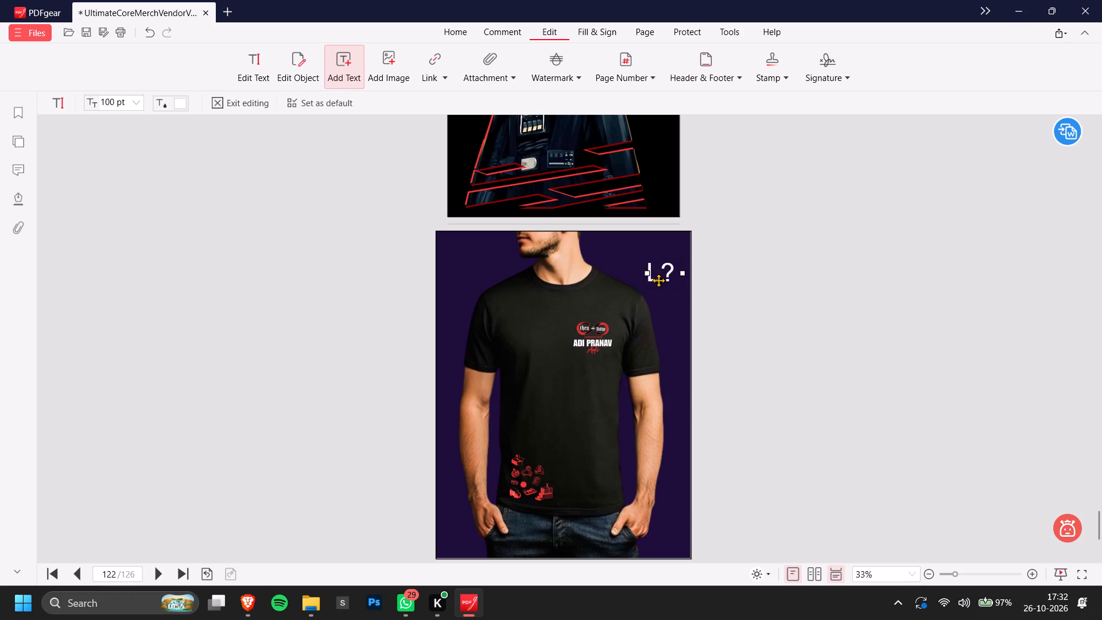
click(650, 274)
click(653, 275)
triple_click(658, 277)
key(shift+question)
drag(684, 288, 700, 292)
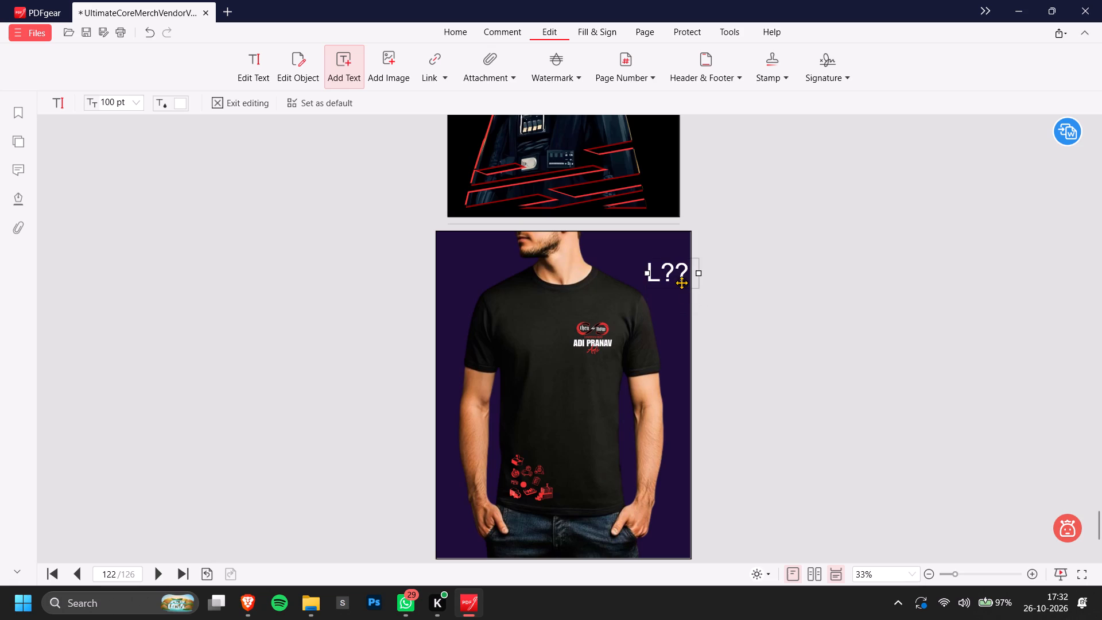
Move page 122's L?? size label slightly up and inward so it sits fully inside the page's upper-right corner.
drag(681, 280, 661, 266)
click(796, 350)
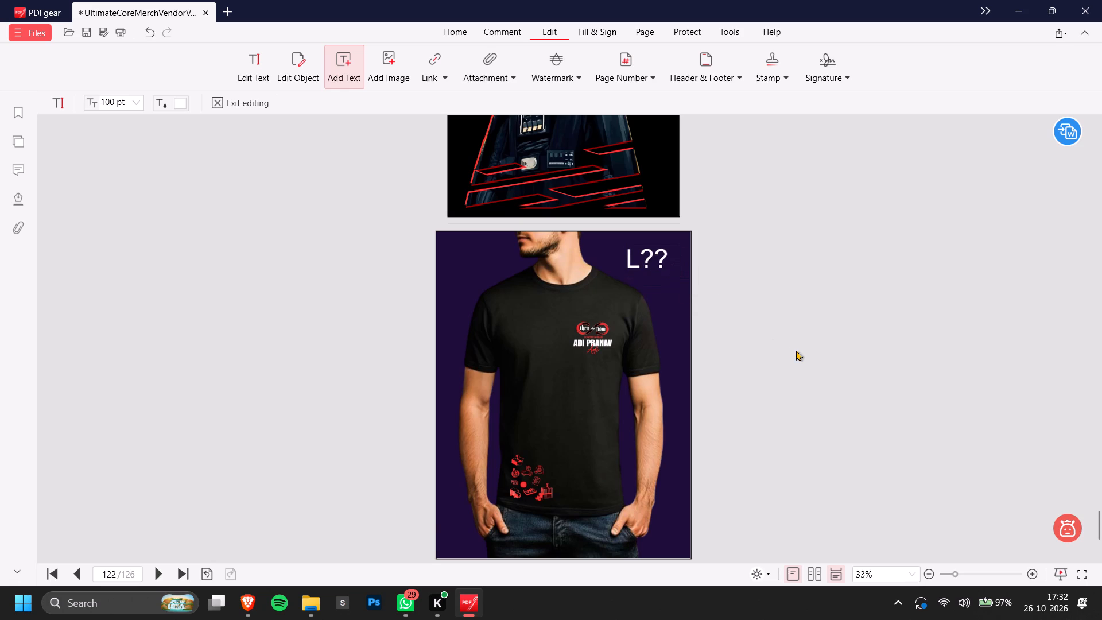
Look through the remaining pages to the end of the document, and check back over pages 112 to 106 for size labels.
scroll(796, 350, down, 20)
scroll(796, 350, down, 4)
scroll(796, 350, up, 4)
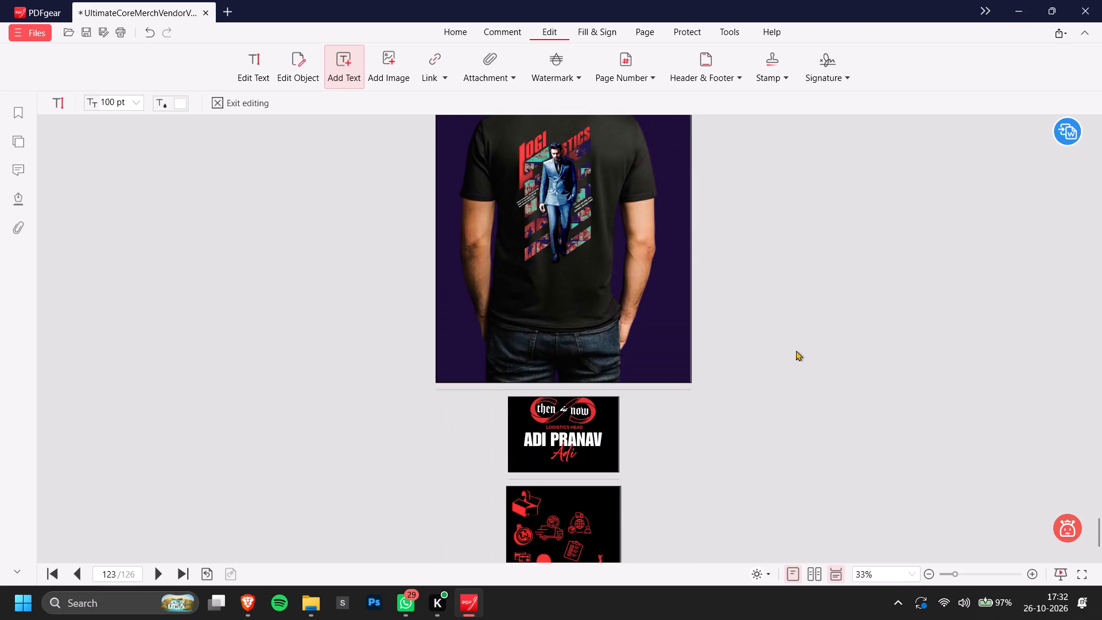
scroll(796, 350, down, 20)
scroll(796, 350, down, 2)
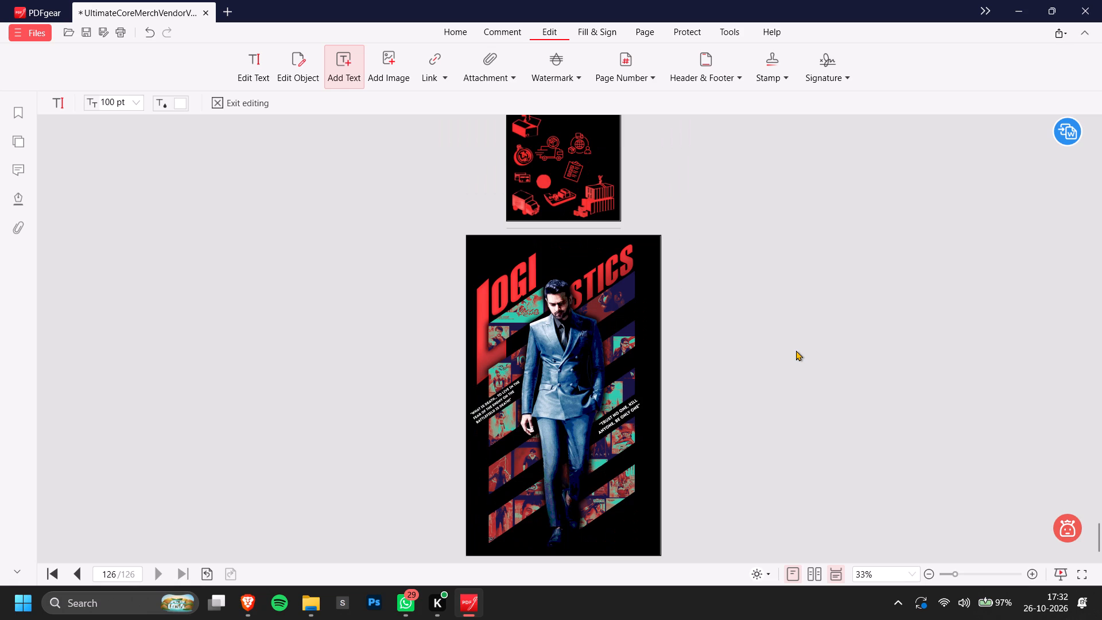
scroll(796, 350, down, 7)
scroll(759, 434, down, 4)
drag(1097, 537, 1101, 556)
drag(1098, 541, 1101, 498)
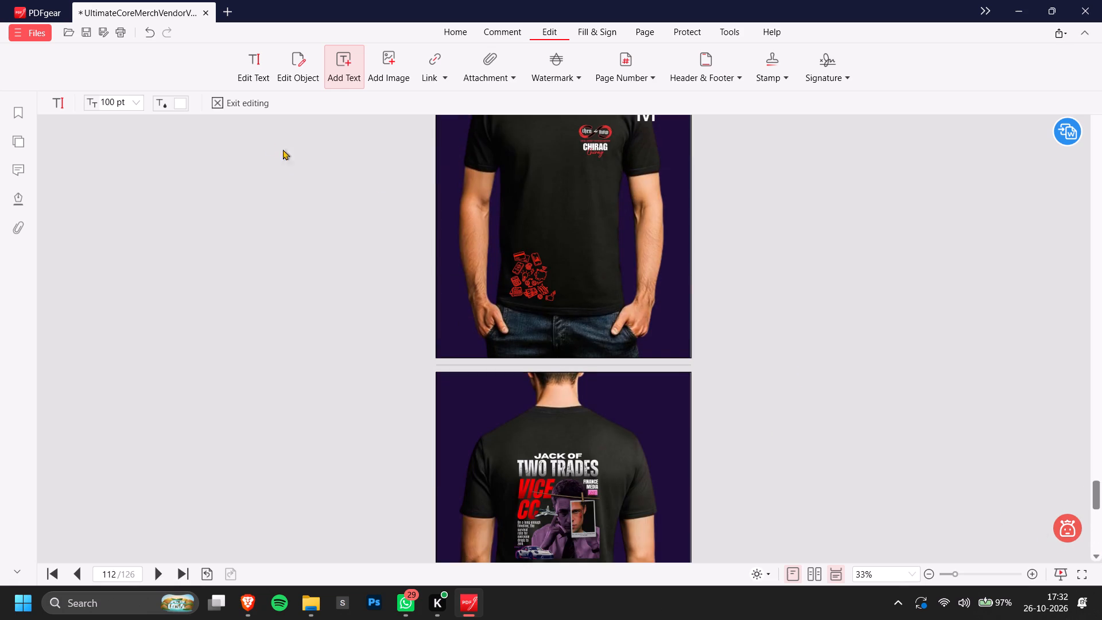
scroll(404, 294, up, 10)
scroll(200, 143, up, 5)
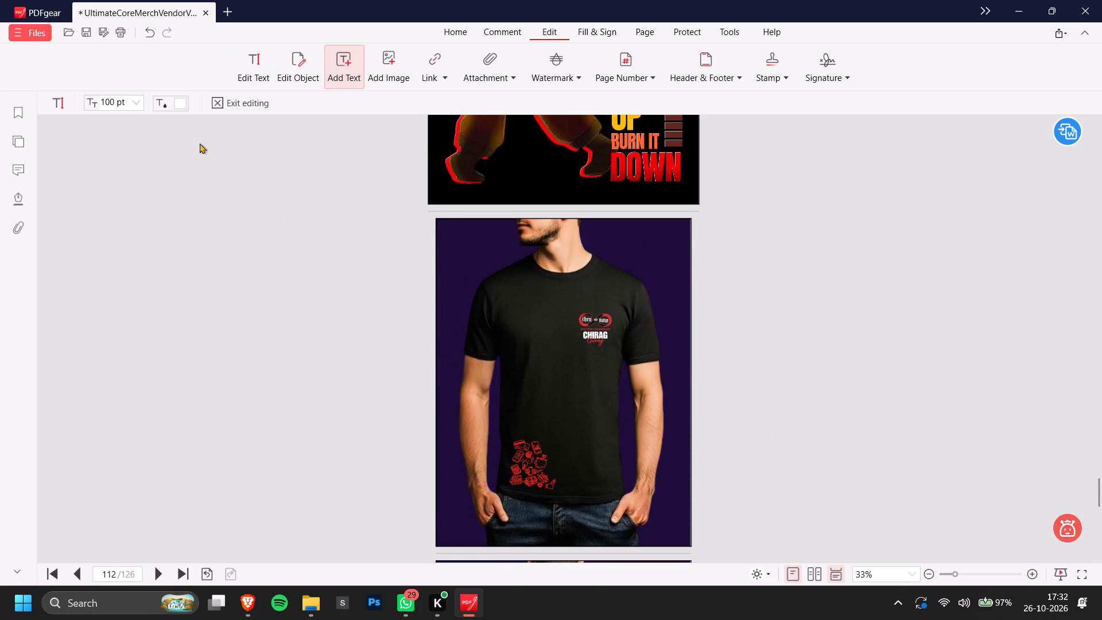
scroll(385, 346, up, 20)
scroll(385, 346, up, 5)
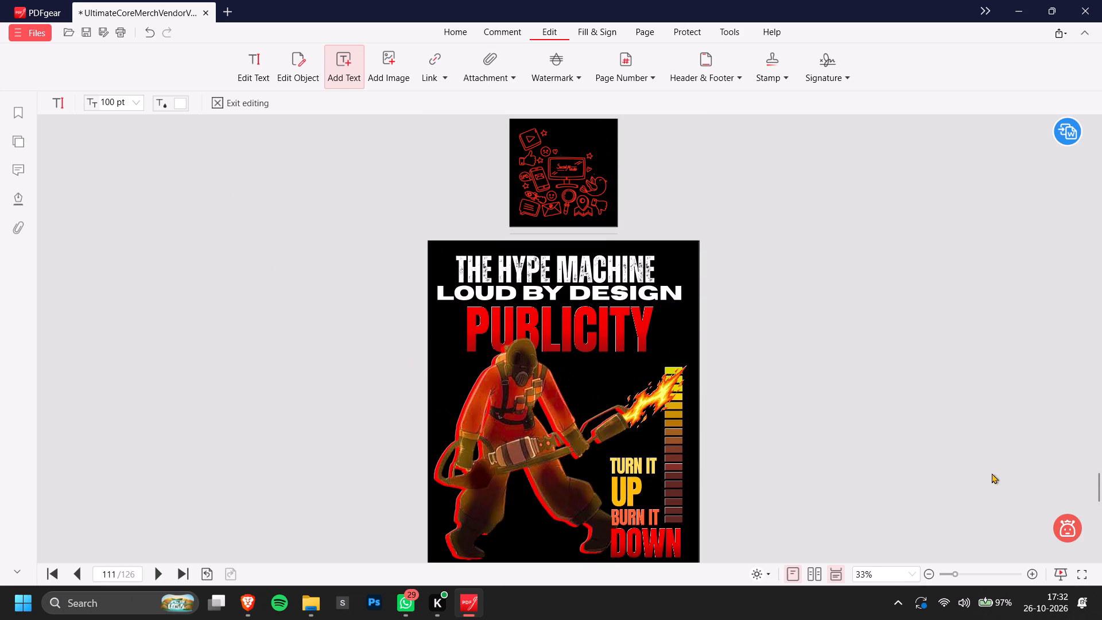
drag(1098, 491, 1101, 475)
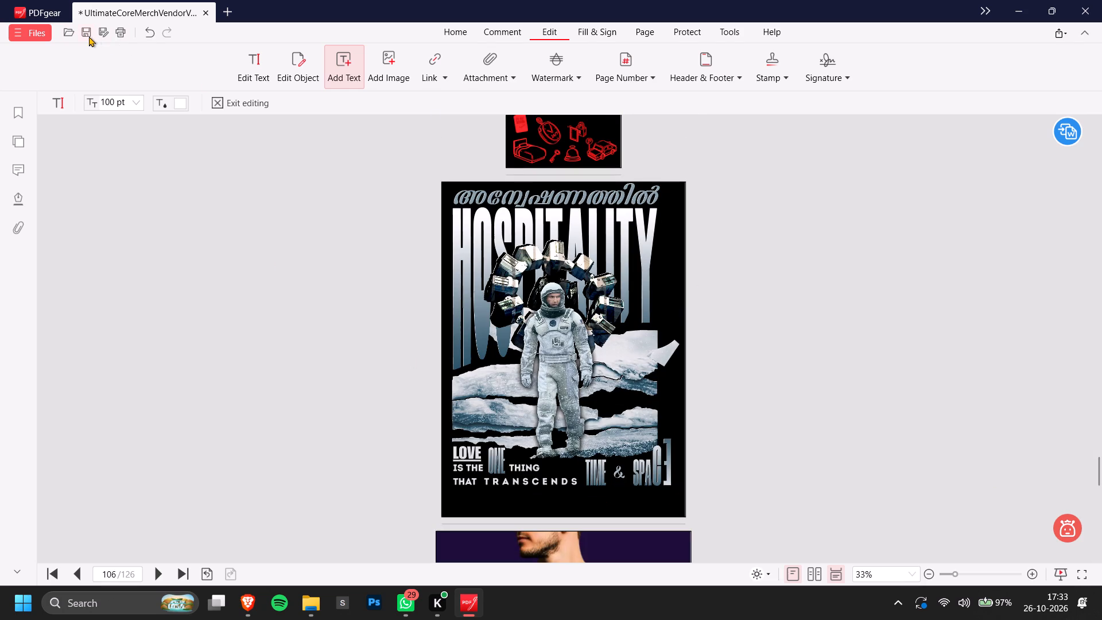
Save the labelled merch vendor PDF.
click(88, 36)
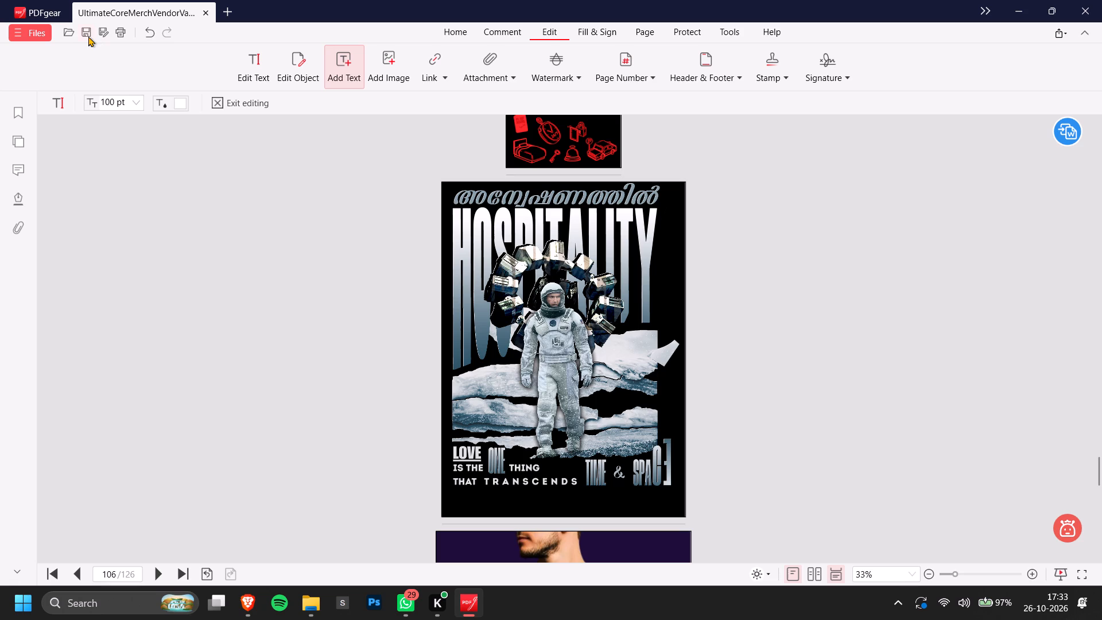
click(88, 36)
Switch to File Explorer and look over the files in the C26 CREATIVES folder.
click(321, 607)
scroll(445, 409, up, 11)
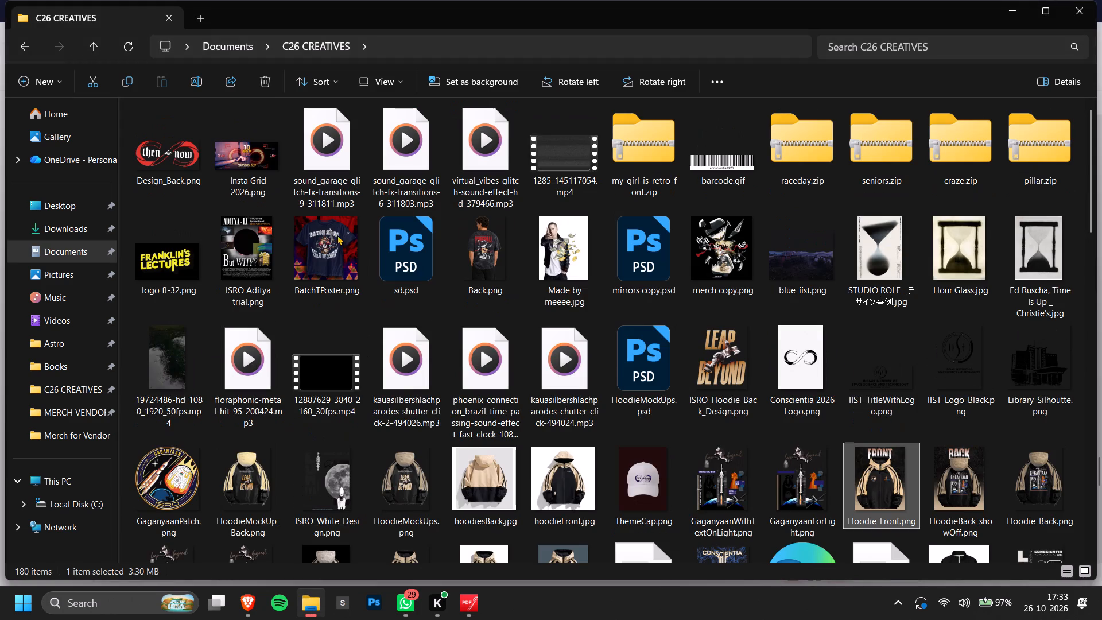
Launch Adobe Photoshop 2026.
click(379, 595)
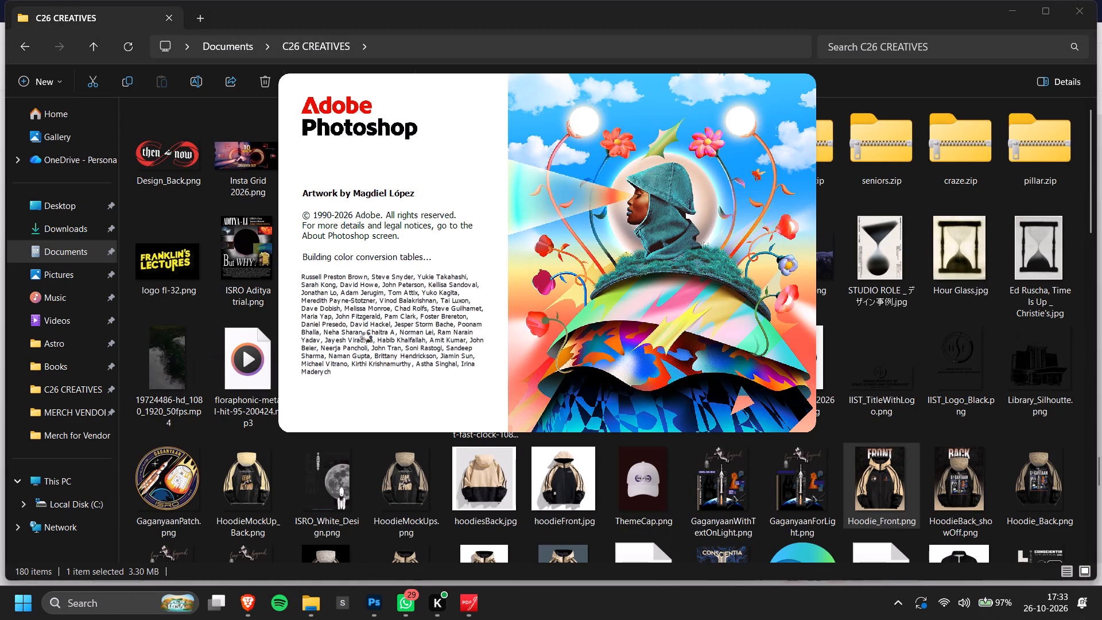
Close the File Explorer window showing the C26 CREATIVES folder while Photoshop loads.
key(alt+Tab)
key(alt+Tab)
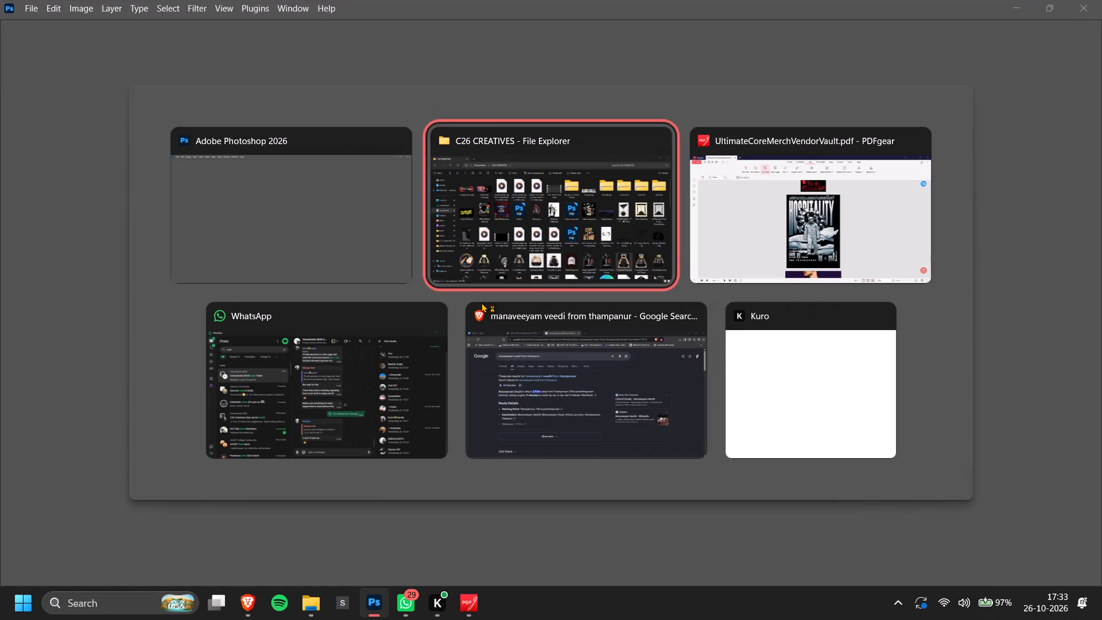
key(alt+Tab)
alt+click(645, 145)
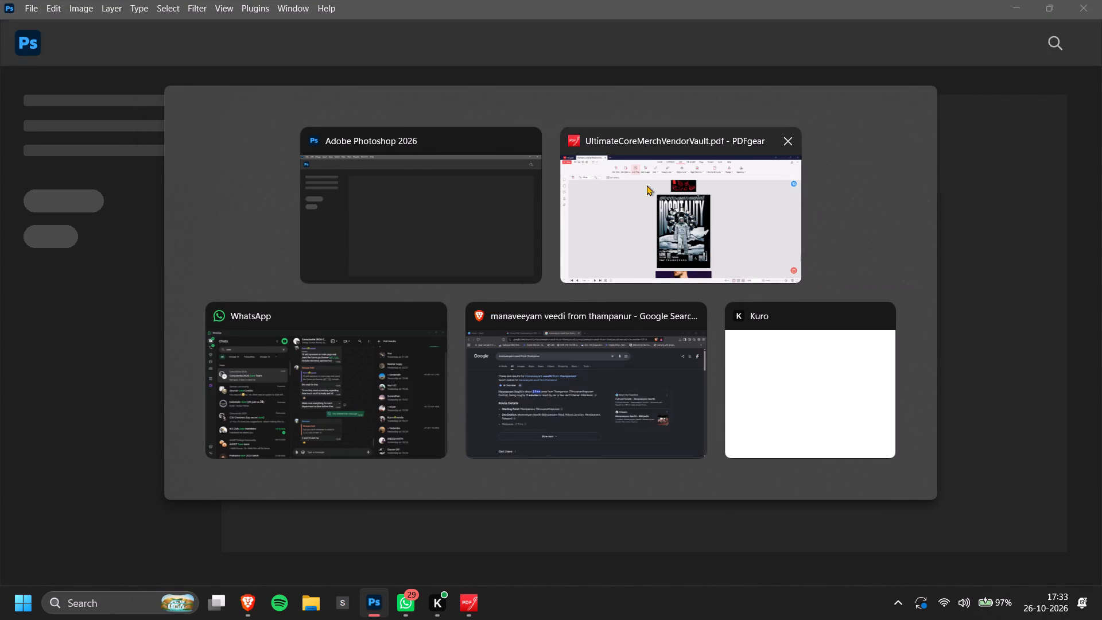
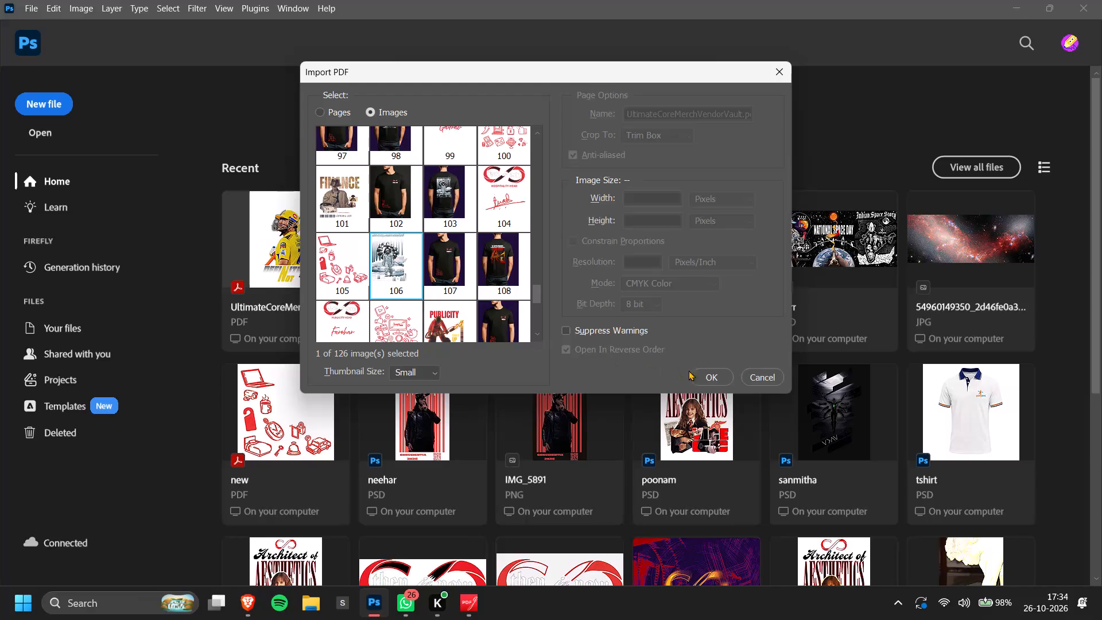
Import image 106 from the UltimateCoreMerchVendorVault PDF as a new document.
alt+click(699, 370)
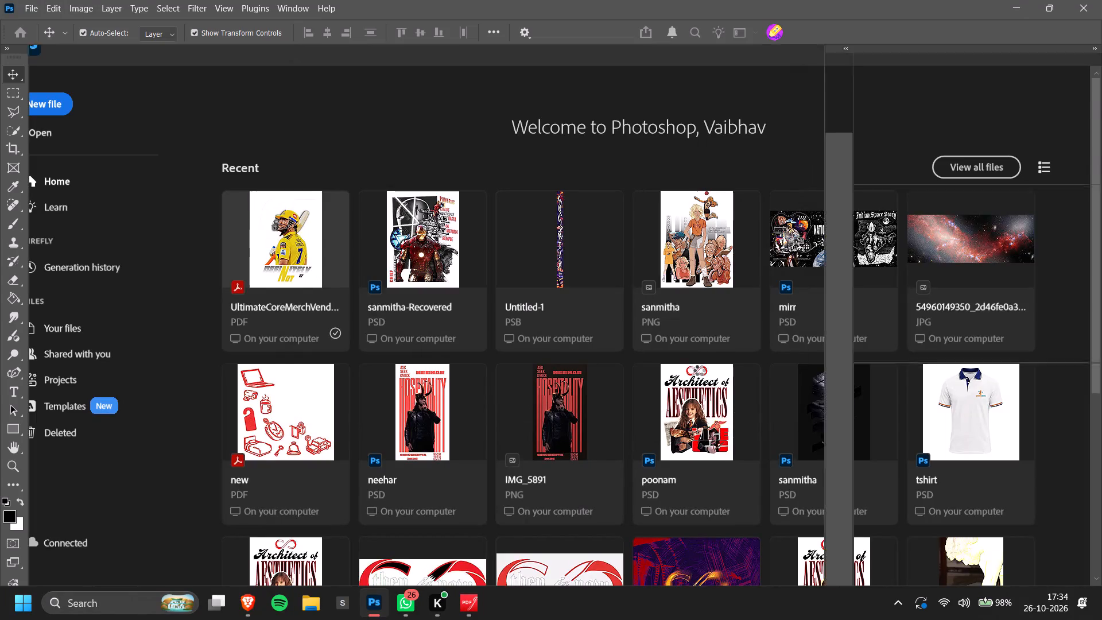
alt+scroll(585, 366, up, 1)
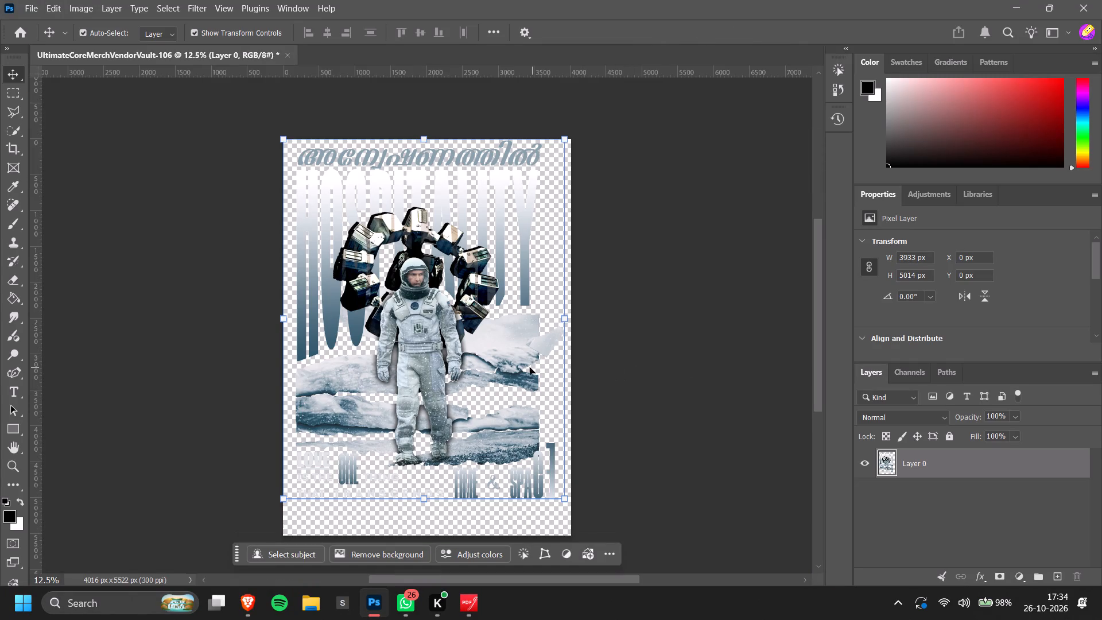
Clear the imported astronaut artwork from the canvas by adding an empty layer and deleting the artwork's layer.
alt+drag(492, 357, 495, 371)
key(BackSpace)
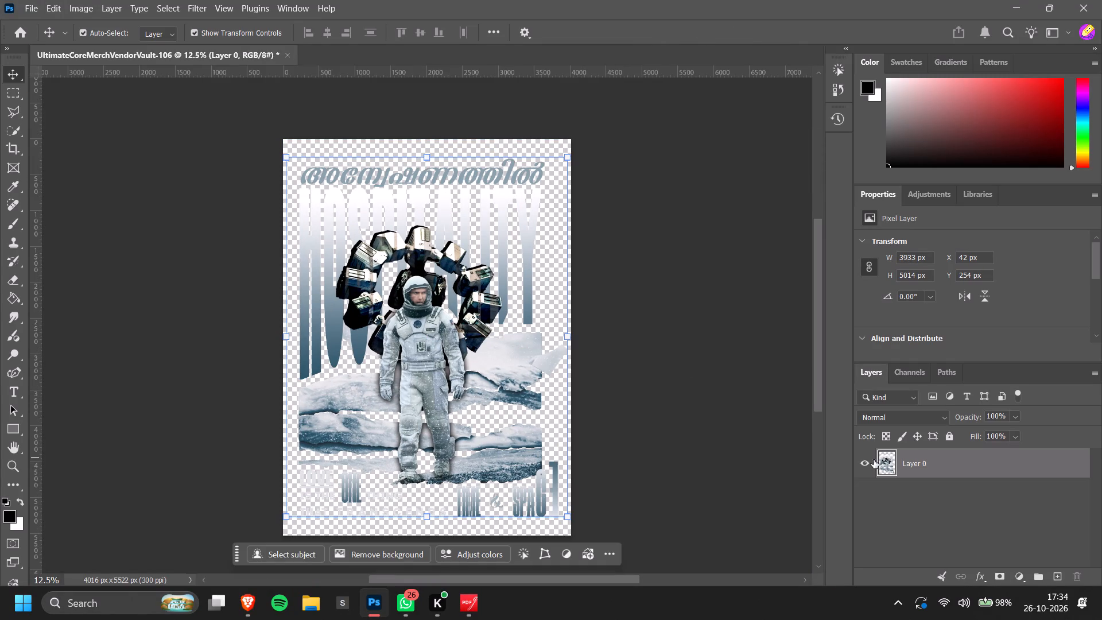
alt+click(1050, 579)
alt+click(985, 498)
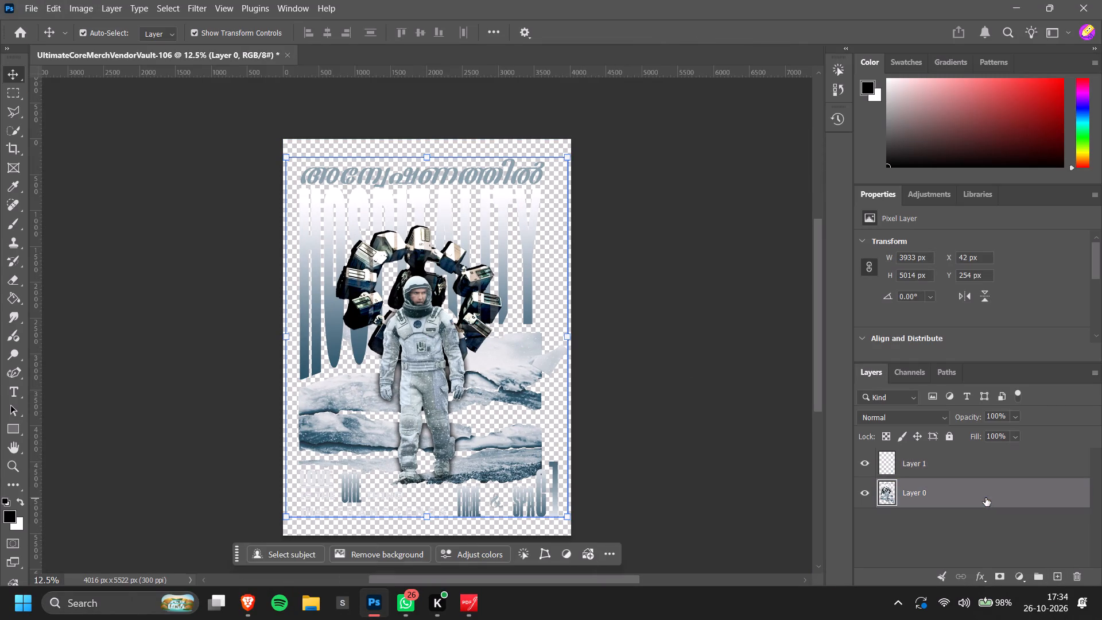
key(BackSpace)
Switch to the merch vendor PDF in the PDF editor.
key(alt+Tab)
key(alt+Tab)
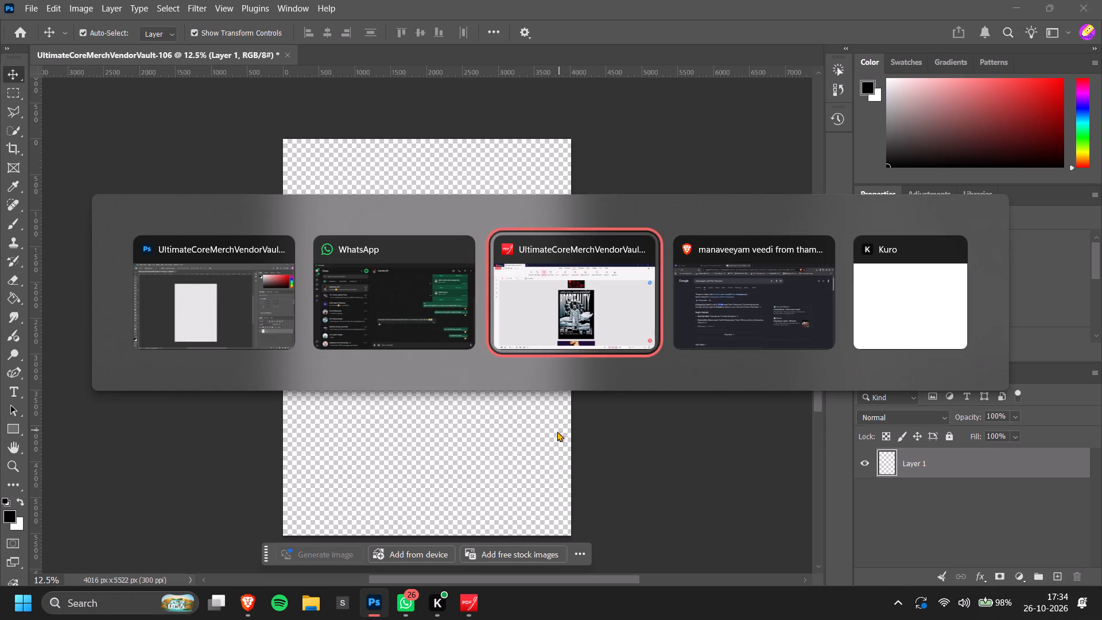
Switch to the personalities 2026 Canva design in Brave and find the Hospitality astronaut artwork on page 15.
key(alt+Tab)
click(95, 0)
click(150, 142)
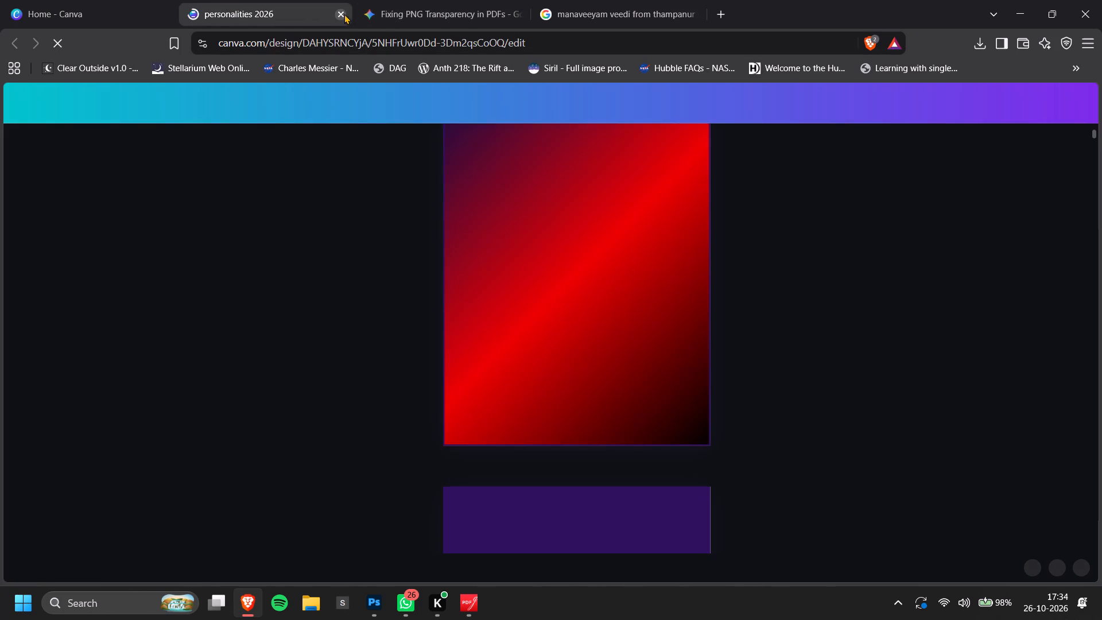
scroll(802, 297, down, 11)
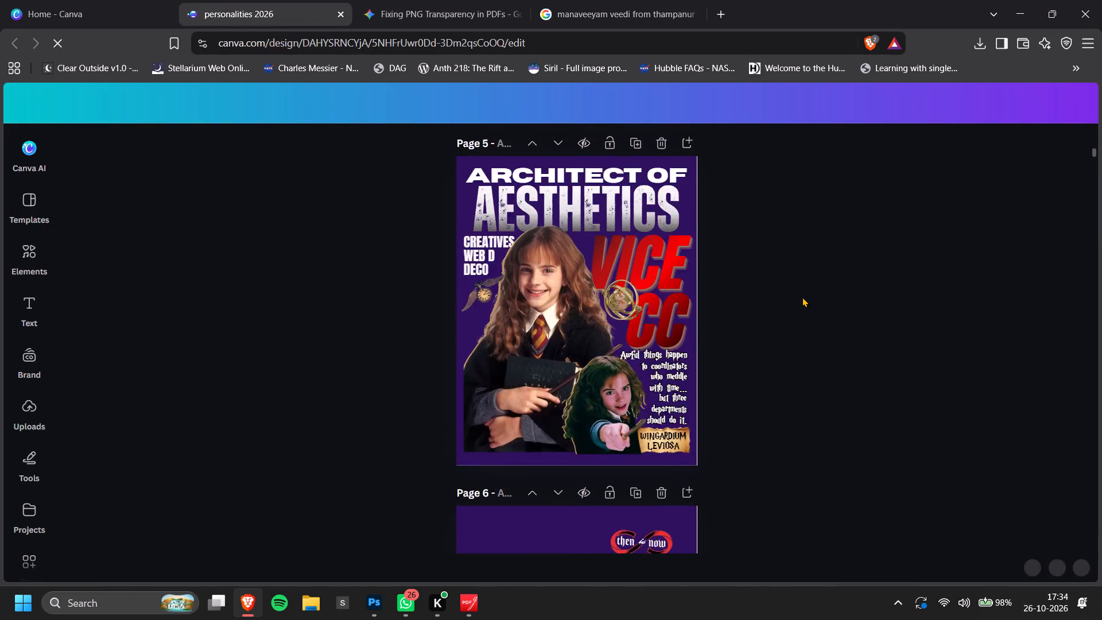
scroll(802, 297, down, 20)
scroll(802, 297, down, 15)
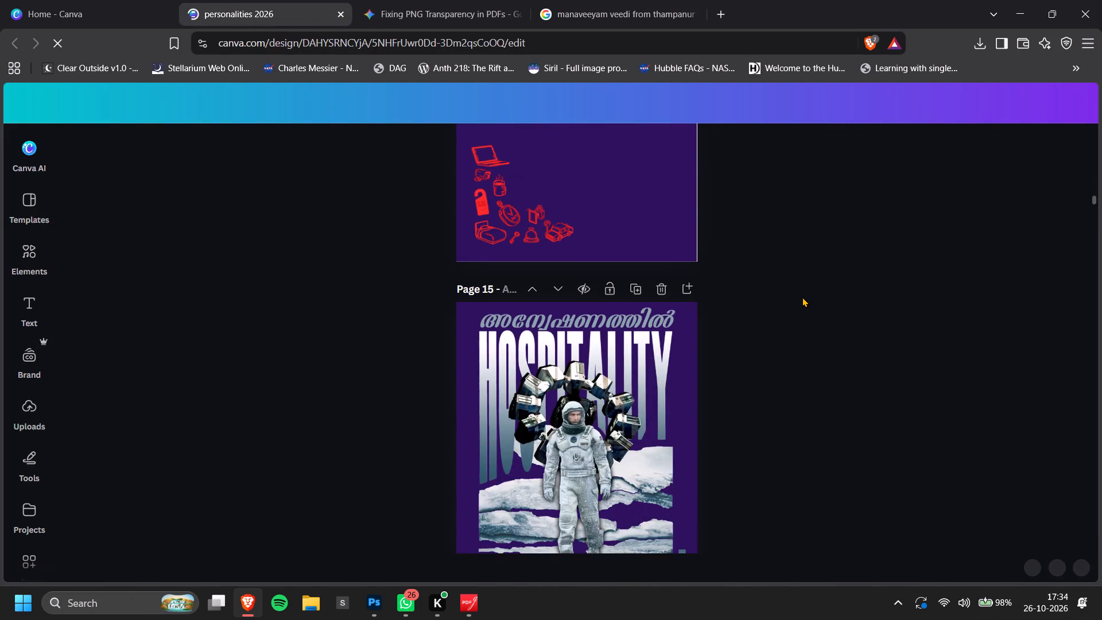
scroll(802, 297, down, 2)
Download only page 15's grouped Hospitality artwork as a high-quality PNG at size 3.125 with a transparent background.
click(590, 308)
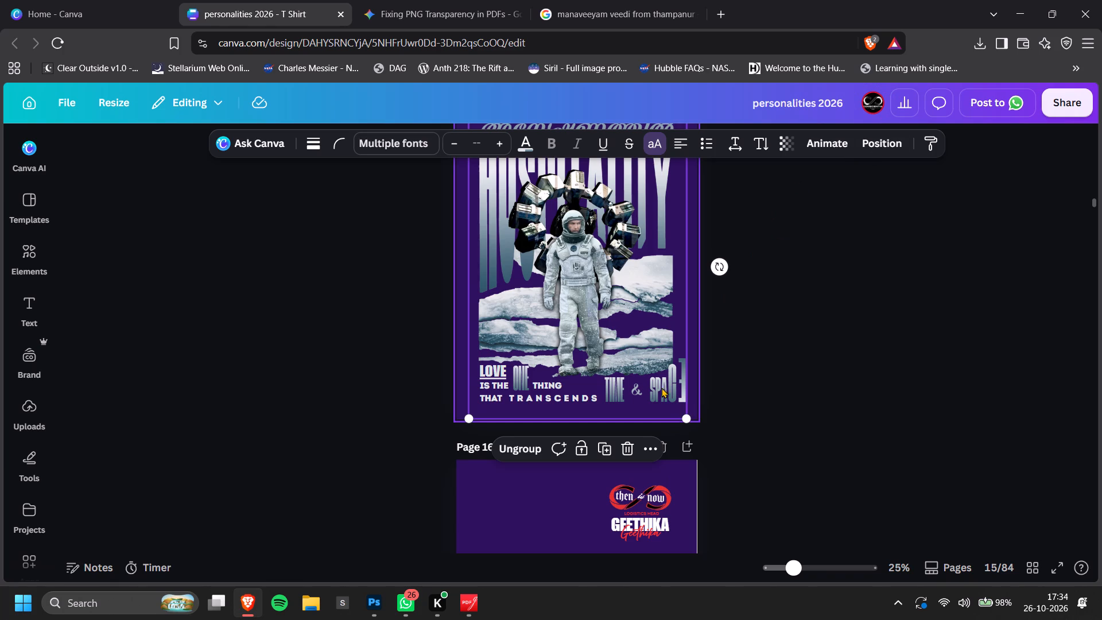
click(658, 443)
scroll(825, 301, down, 4)
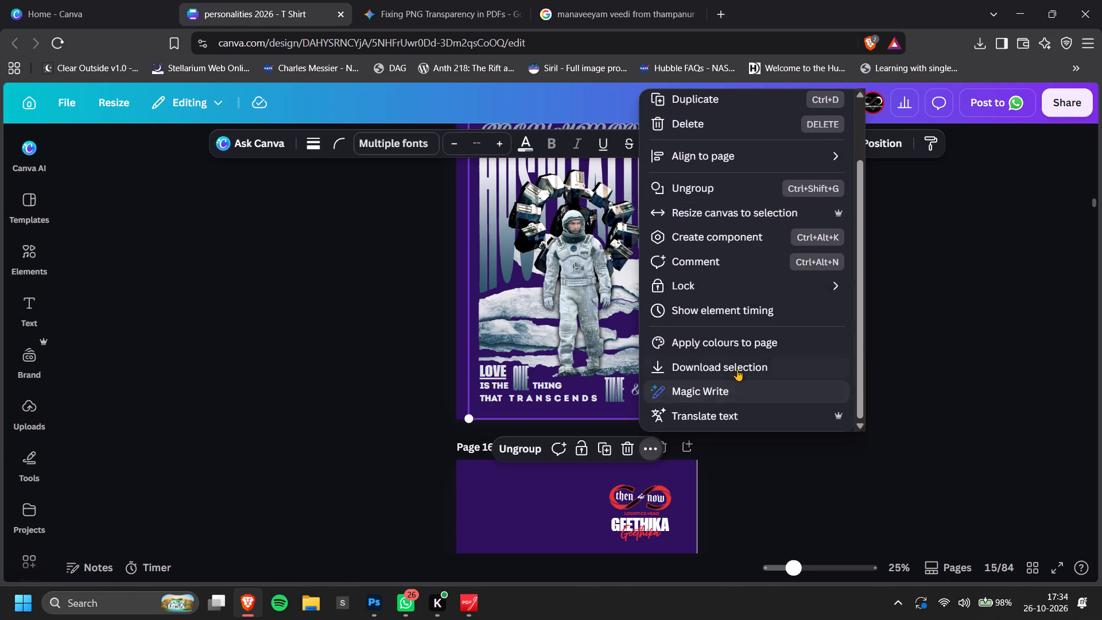
click(738, 368)
drag(886, 353, 1101, 358)
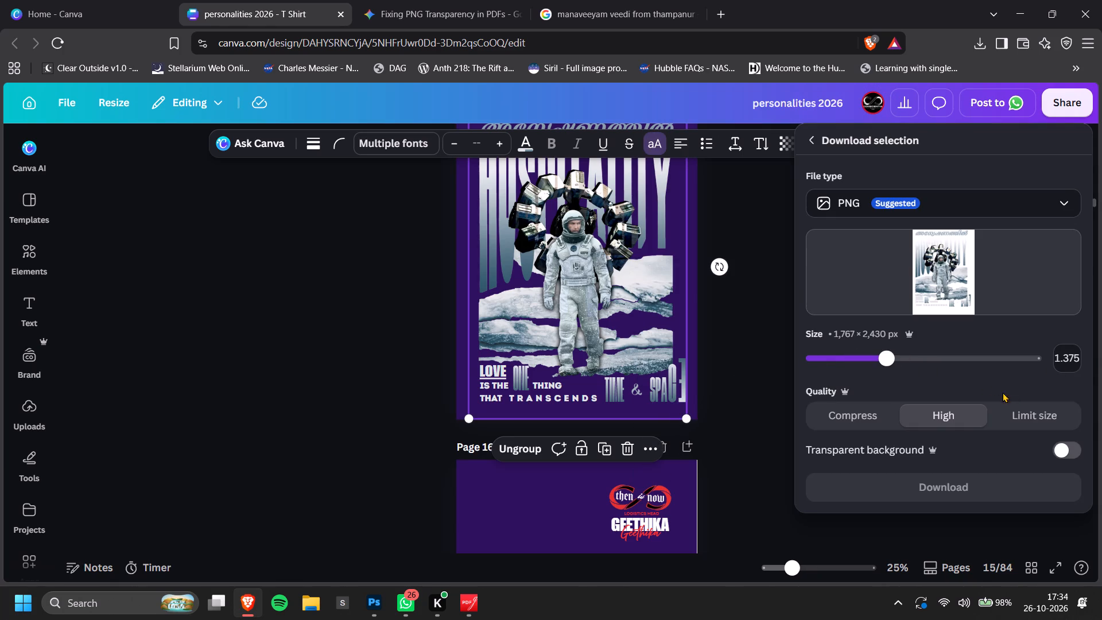
drag(888, 354, 1101, 369)
click(1065, 436)
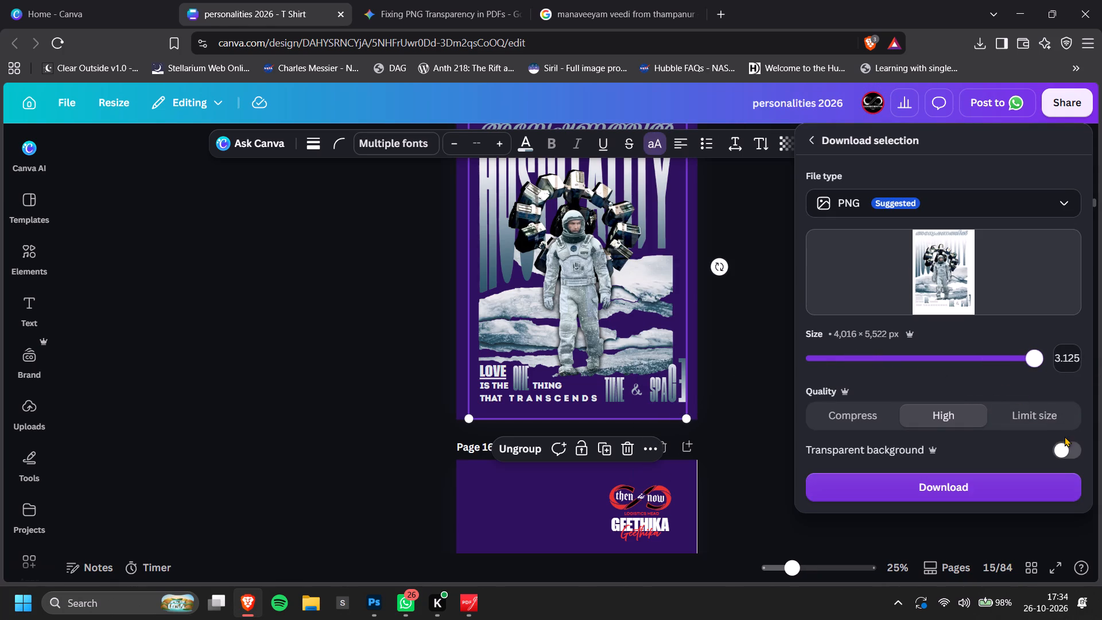
click(1065, 445)
click(957, 480)
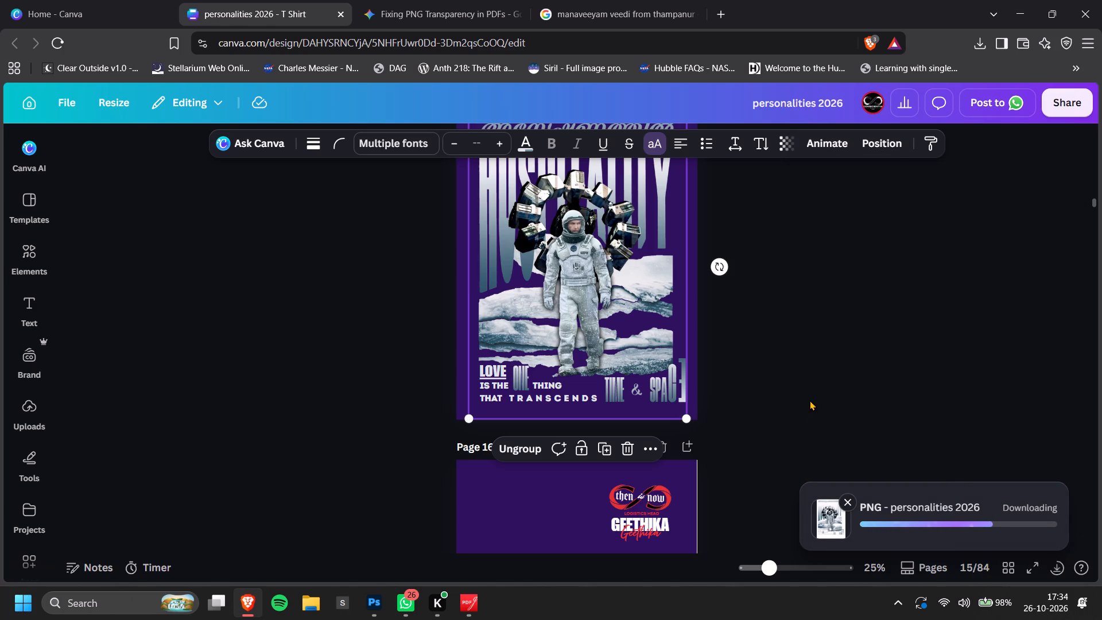
scroll(810, 400, up, 1)
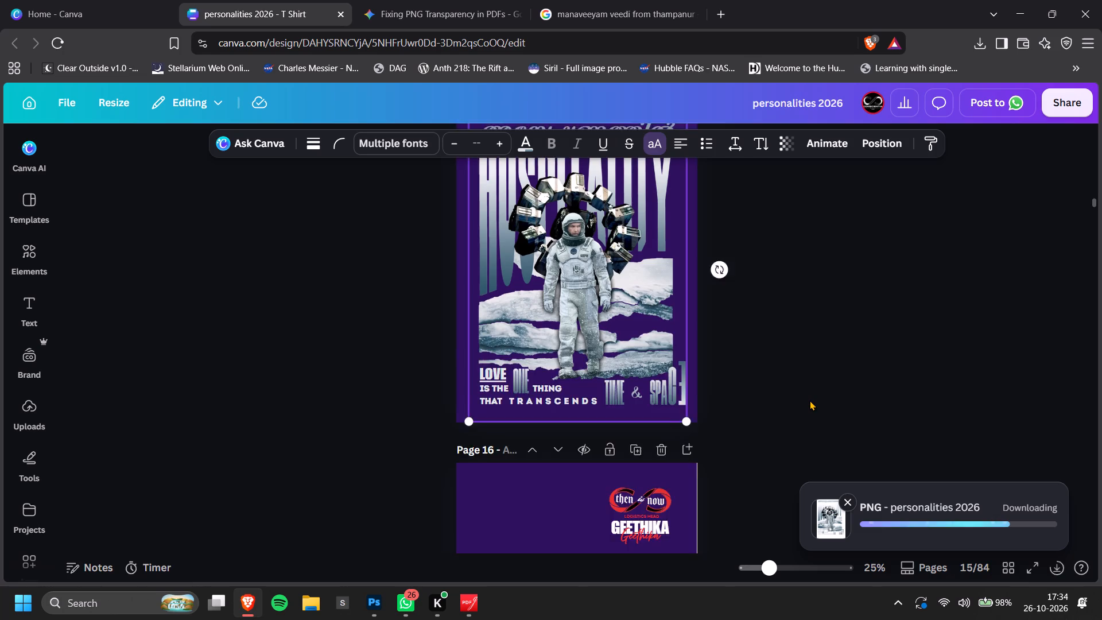
click(849, 509)
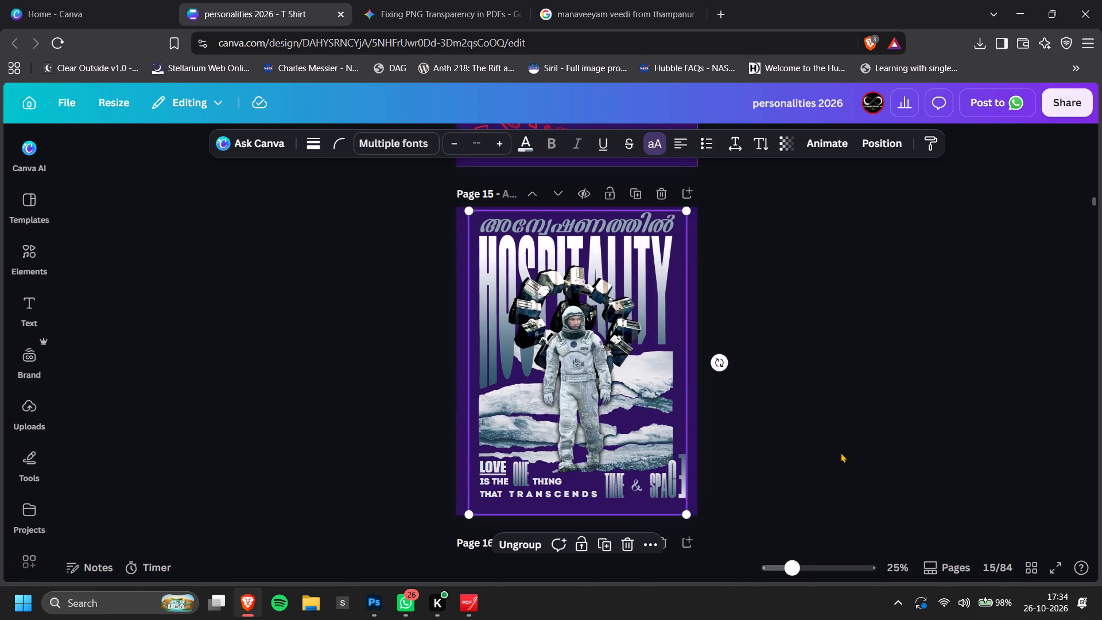
click(841, 399)
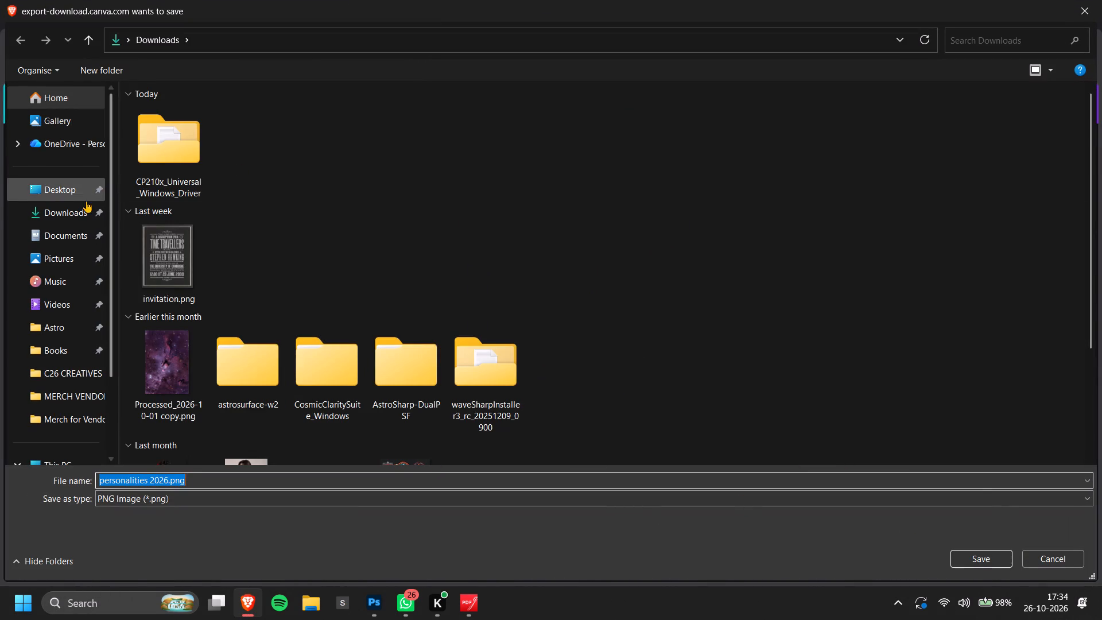
Save the downloaded artwork over fuad_design.png in the MERCH VENDOR folder inside Documents > C26 CREATIVES.
double_click(77, 232)
double_click(398, 126)
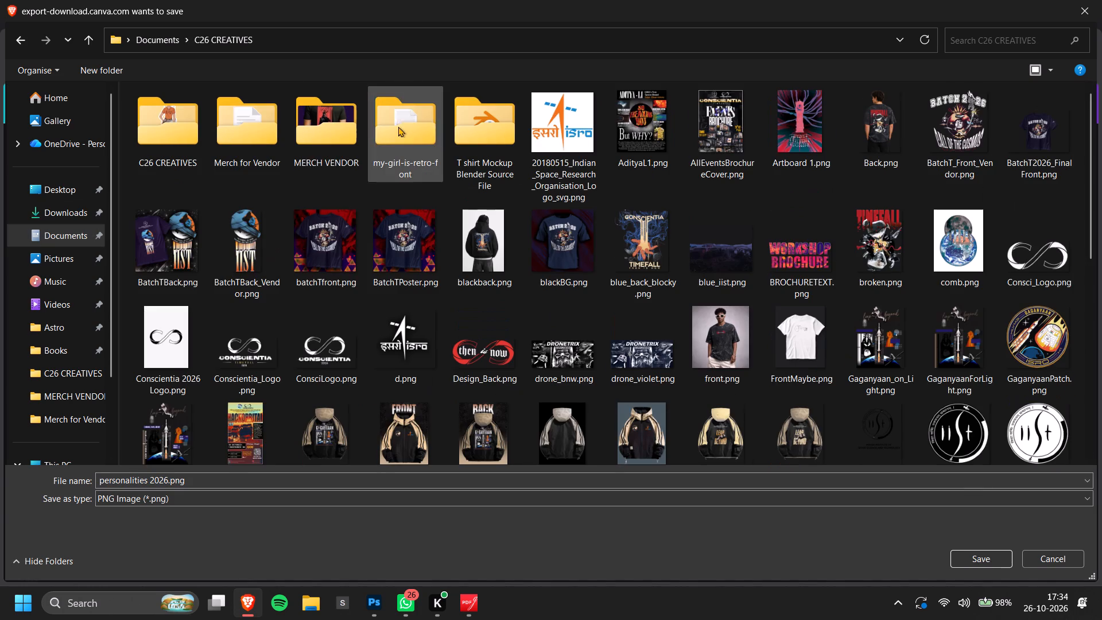
double_click(337, 131)
scroll(536, 290, down, 6)
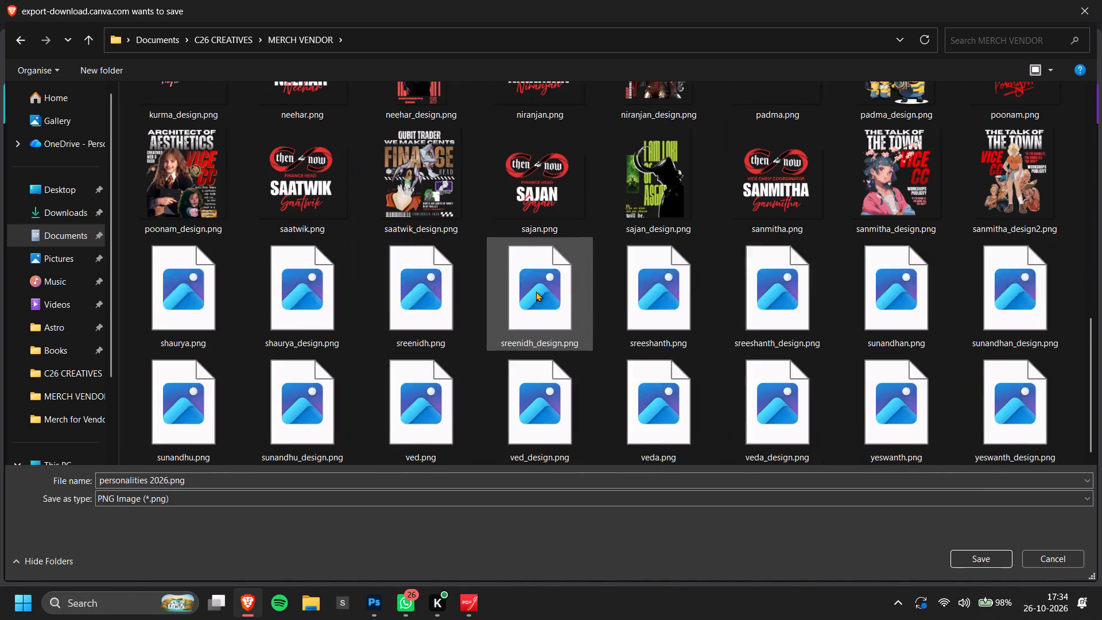
scroll(536, 292, down, 13)
scroll(558, 344, up, 2)
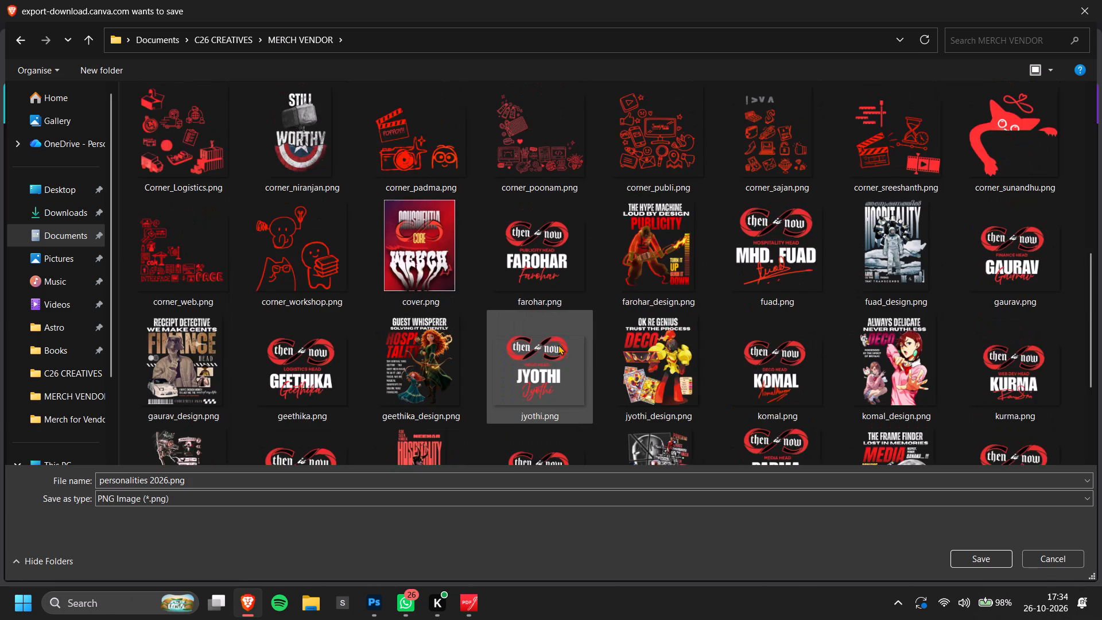
double_click(891, 248)
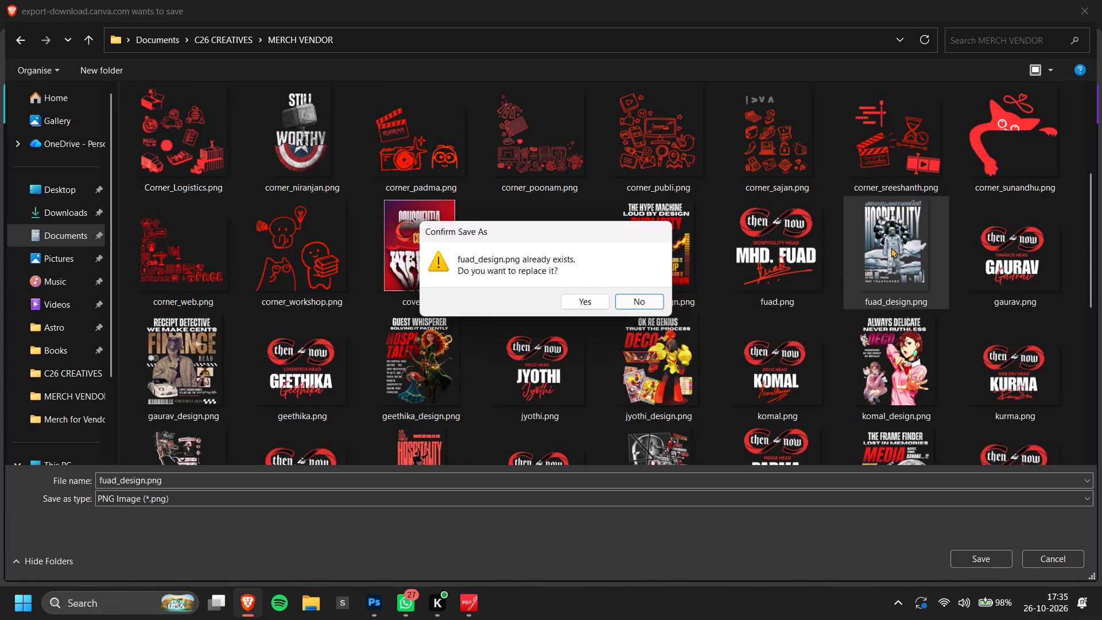
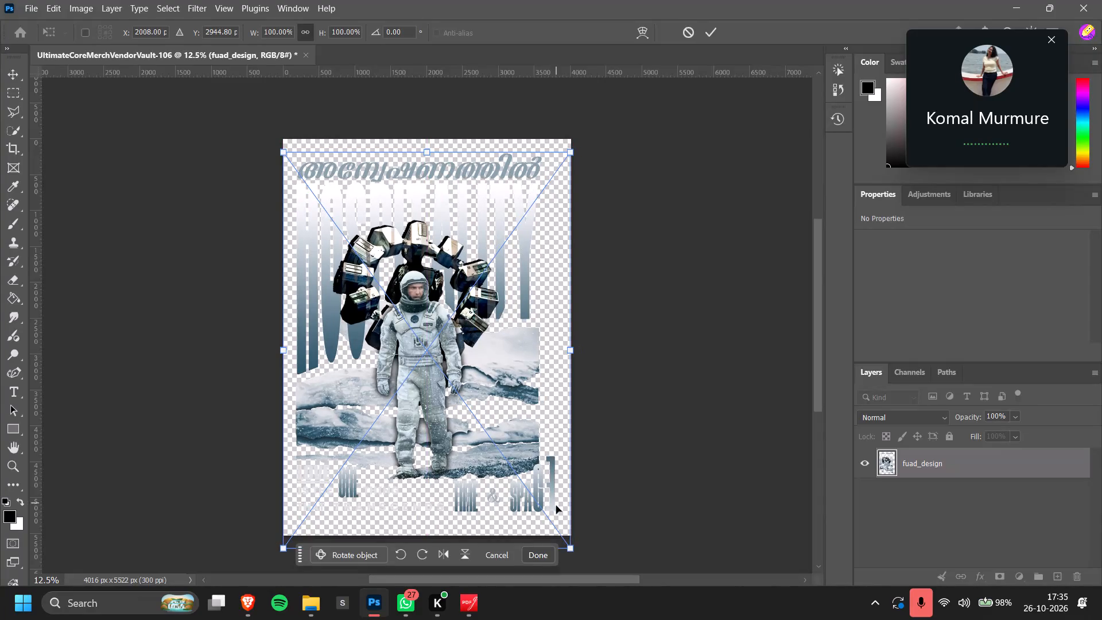
Enlarge the placed fuad_design artwork proportionally to about 101.7% and commit the placement.
drag(572, 550, 577, 554)
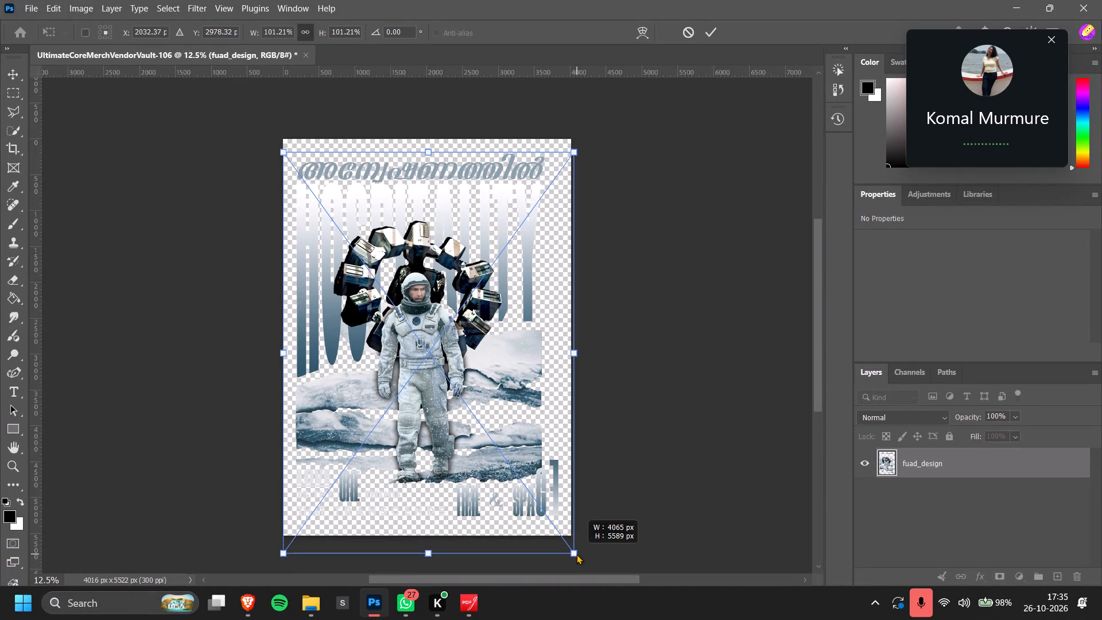
drag(577, 554, 579, 555)
click(541, 559)
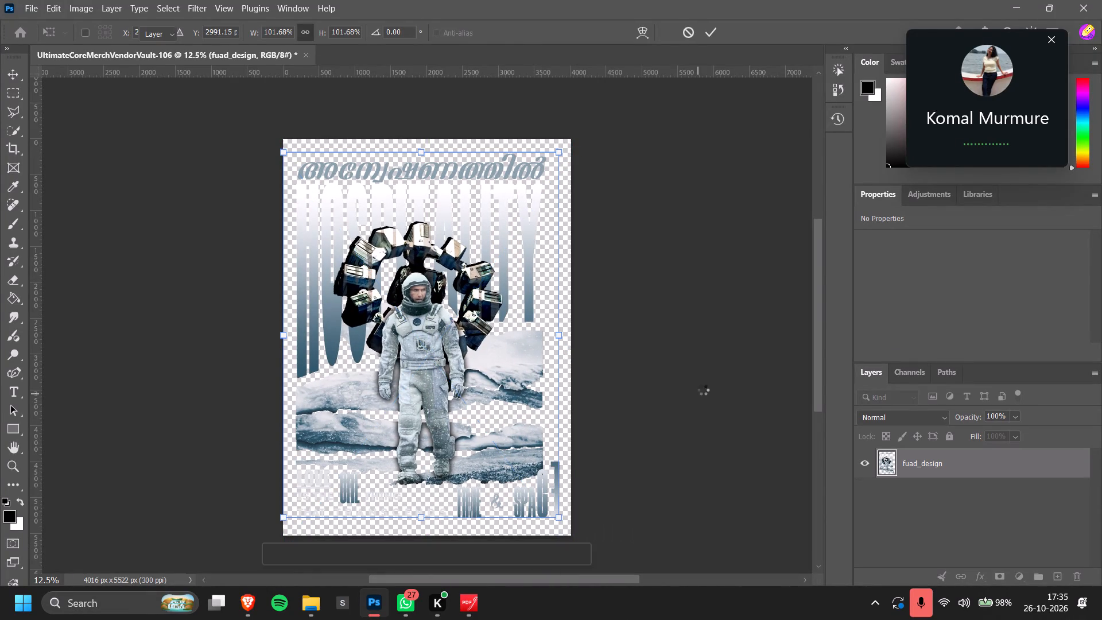
click(704, 389)
Close the document, saving it as UltimateCoreMerchVendorVault.psd in the Merch for Vendor folder inside C26 CREATIVES.
key(ctrl+s)
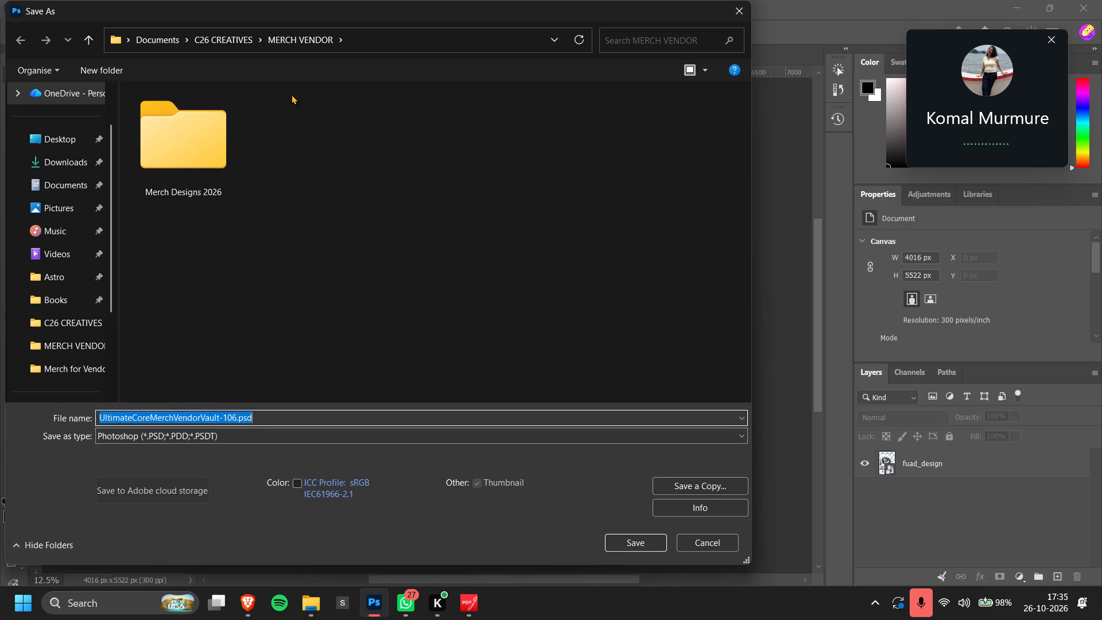
click(705, 547)
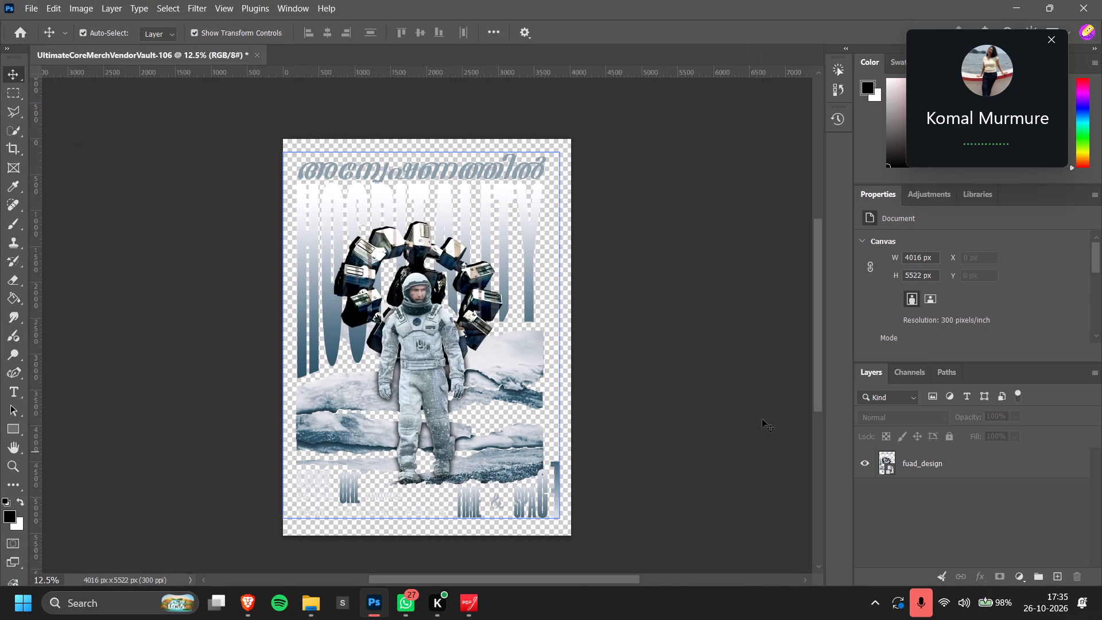
click(252, 53)
click(255, 52)
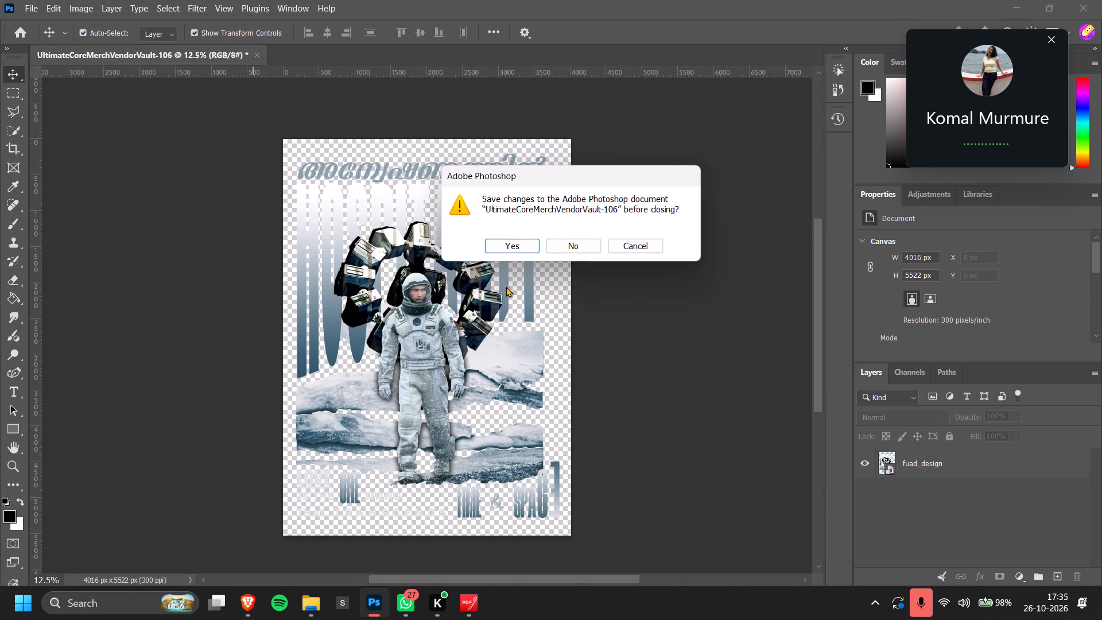
click(521, 247)
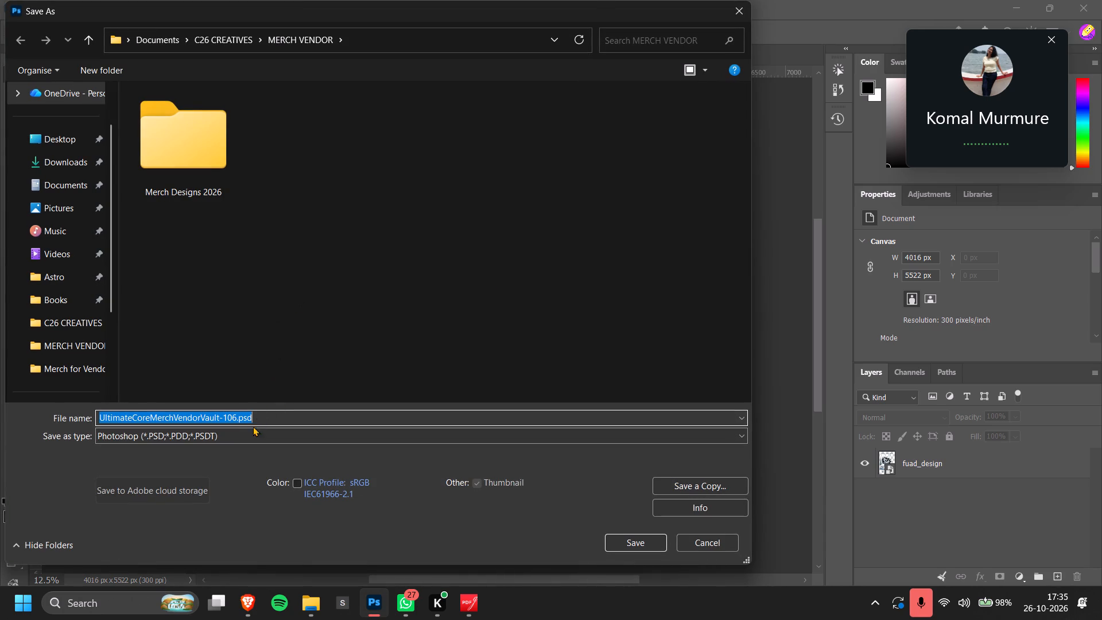
click(236, 416)
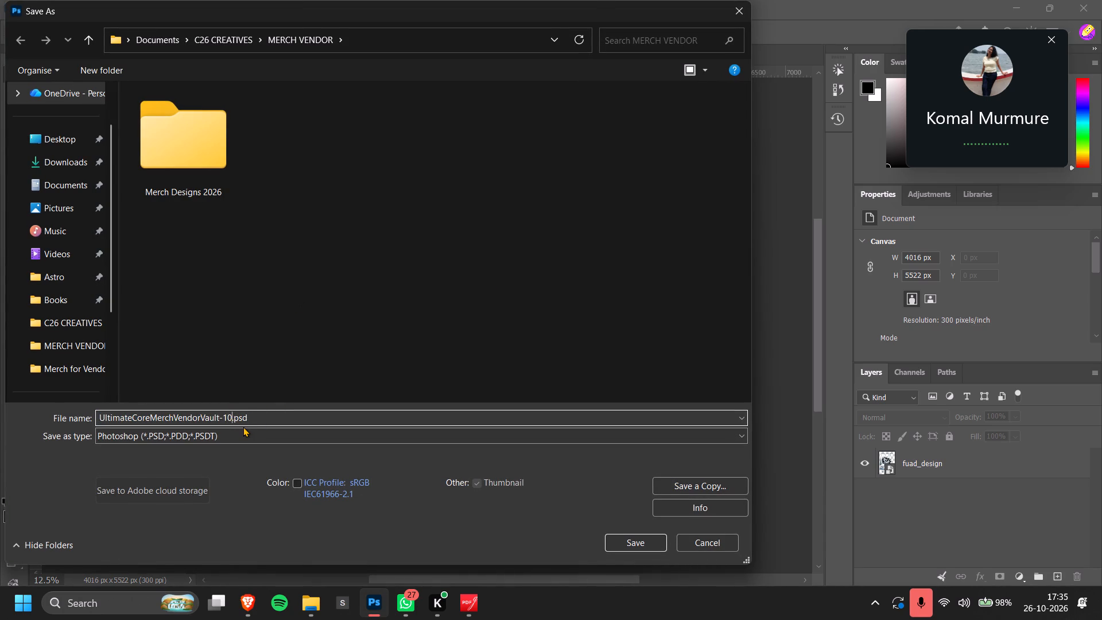
key(BackSpace)
key(BackSpace)
key(BackSpace)
key(BackSpace)
click(216, 40)
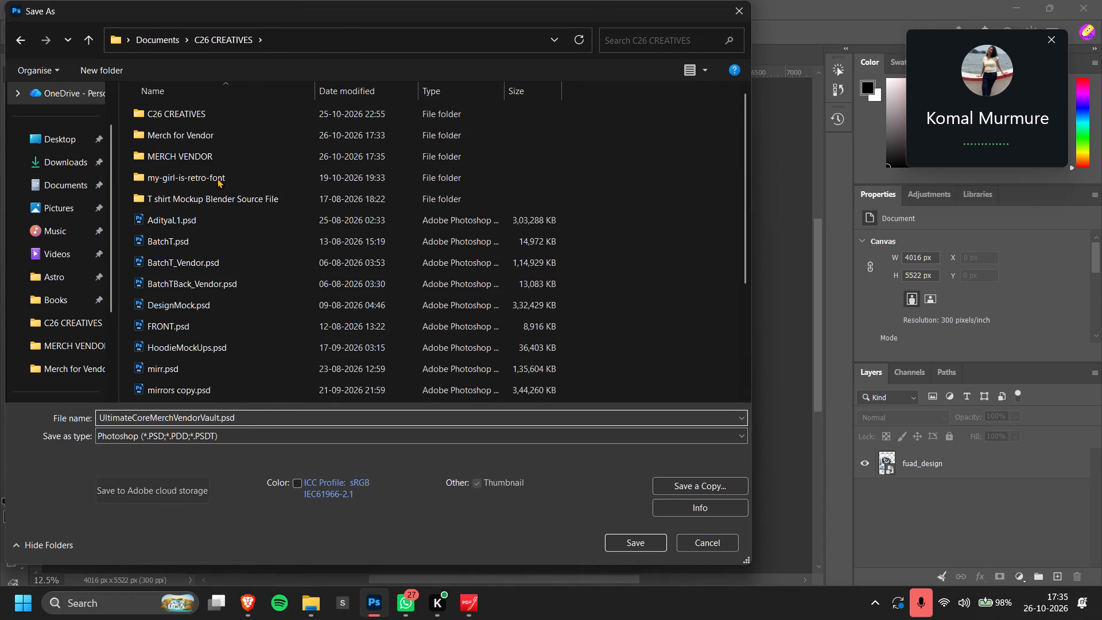
double_click(204, 153)
click(202, 37)
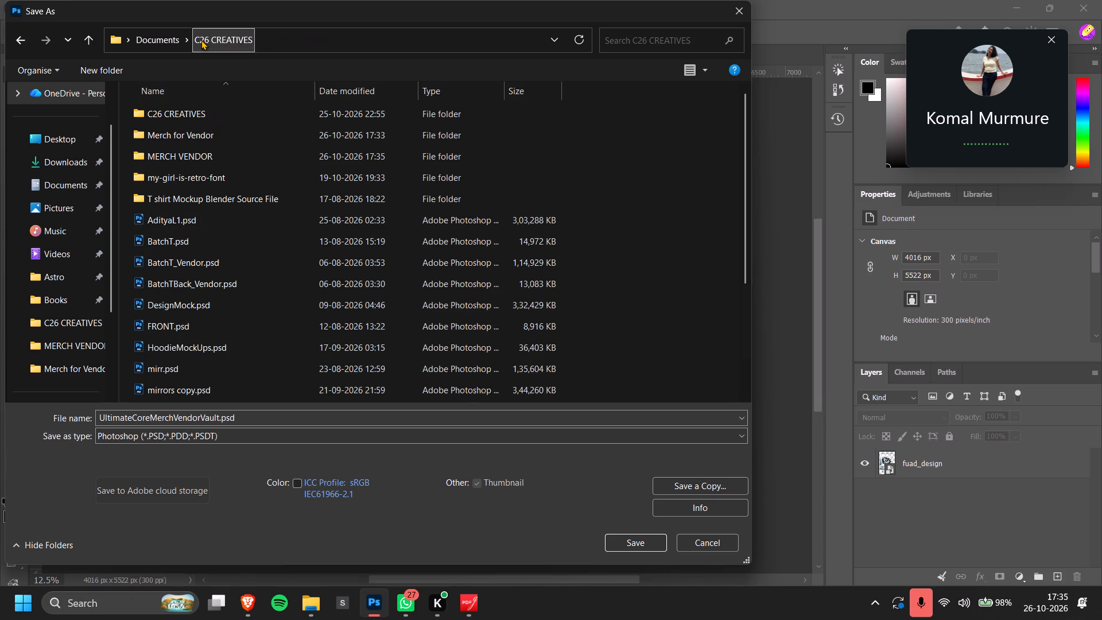
click(211, 144)
double_click(212, 138)
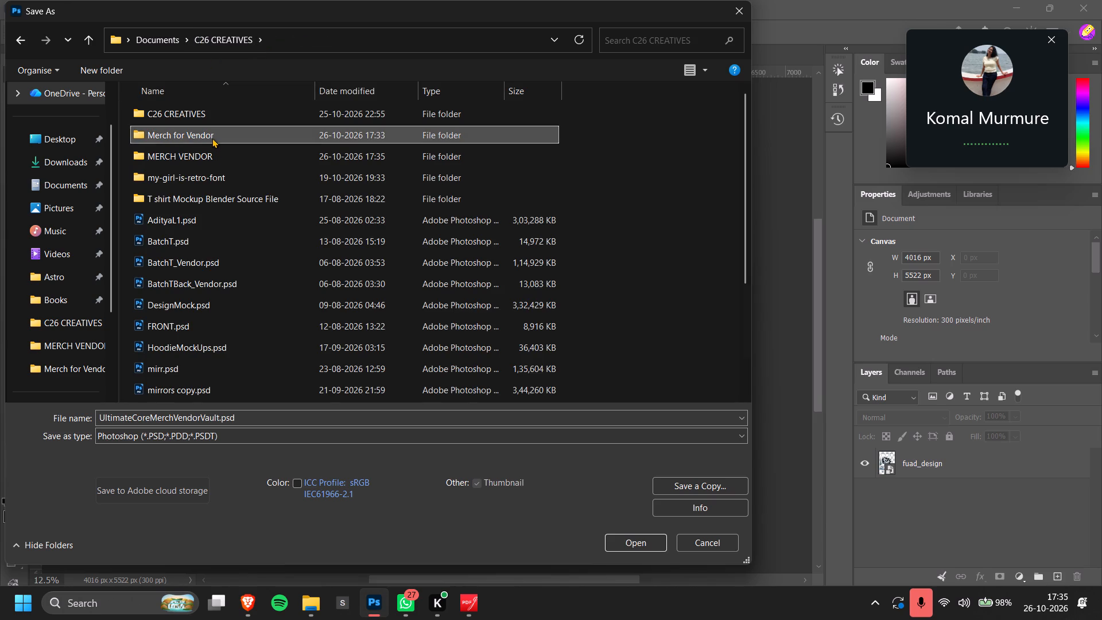
click(603, 537)
click(623, 540)
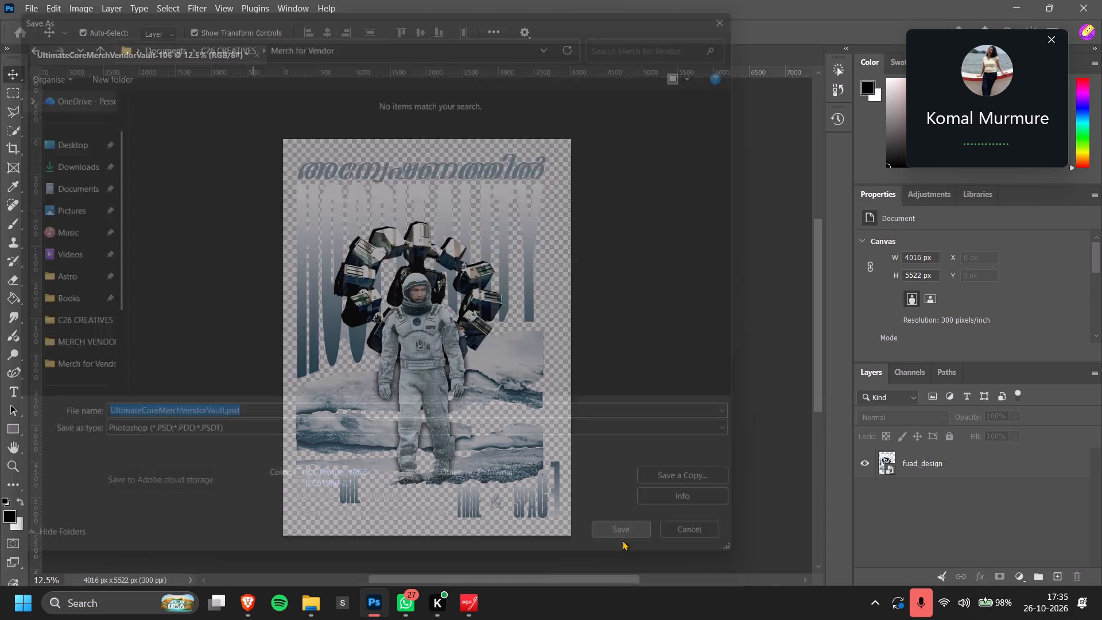
click(715, 162)
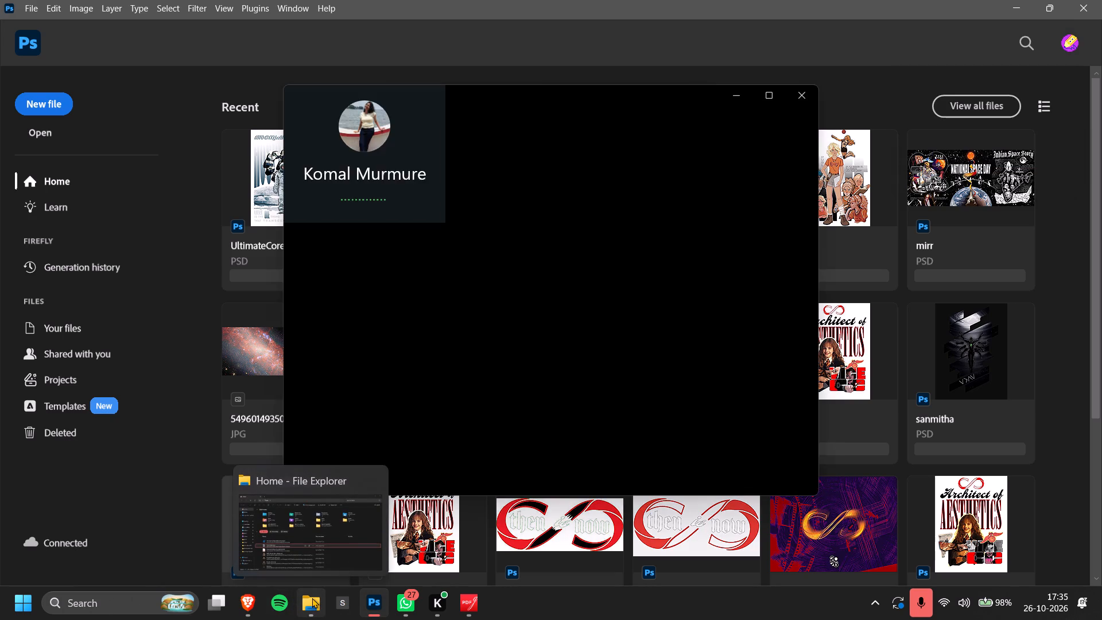
Open the saved UltimateCoreMerchVendorVault.psd from File Explorer's recent files to check it in Photoshop, and close it.
click(312, 598)
click(294, 369)
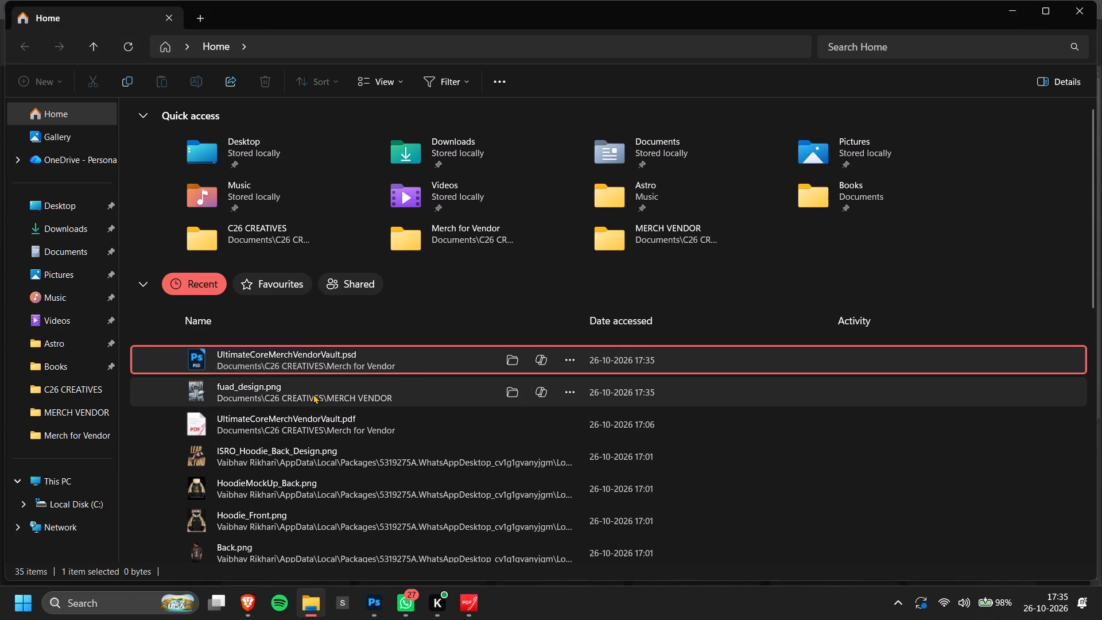
double_click(317, 367)
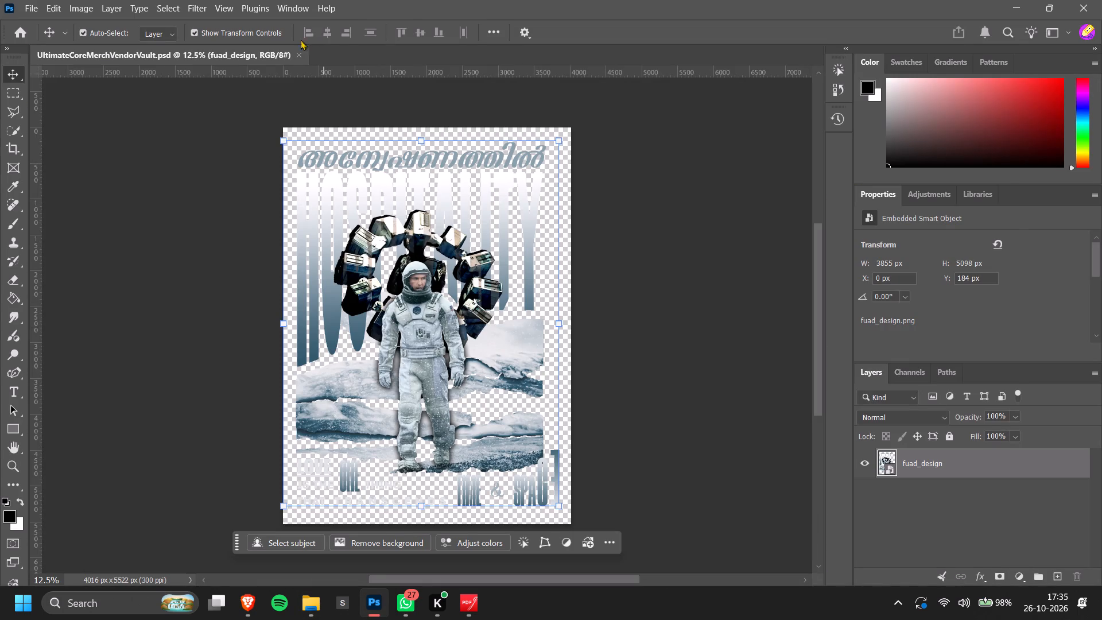
click(298, 56)
Open the recent UltimateCoreMerchVendorVault PDF for import and look for the Hospitality astronaut artwork among its images.
click(421, 196)
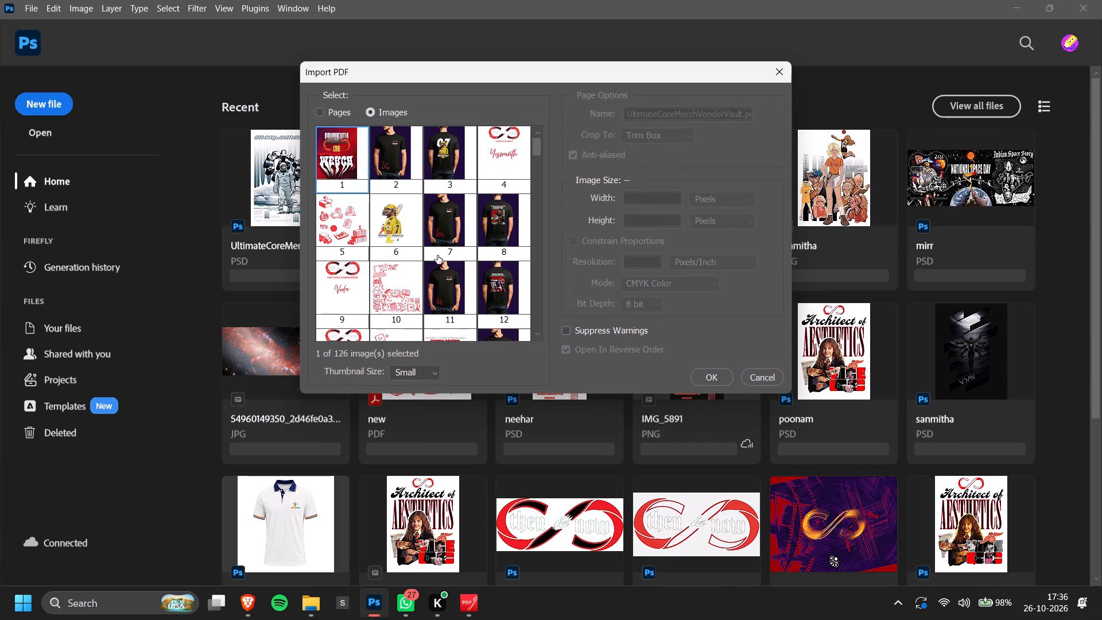
scroll(437, 255, down, 16)
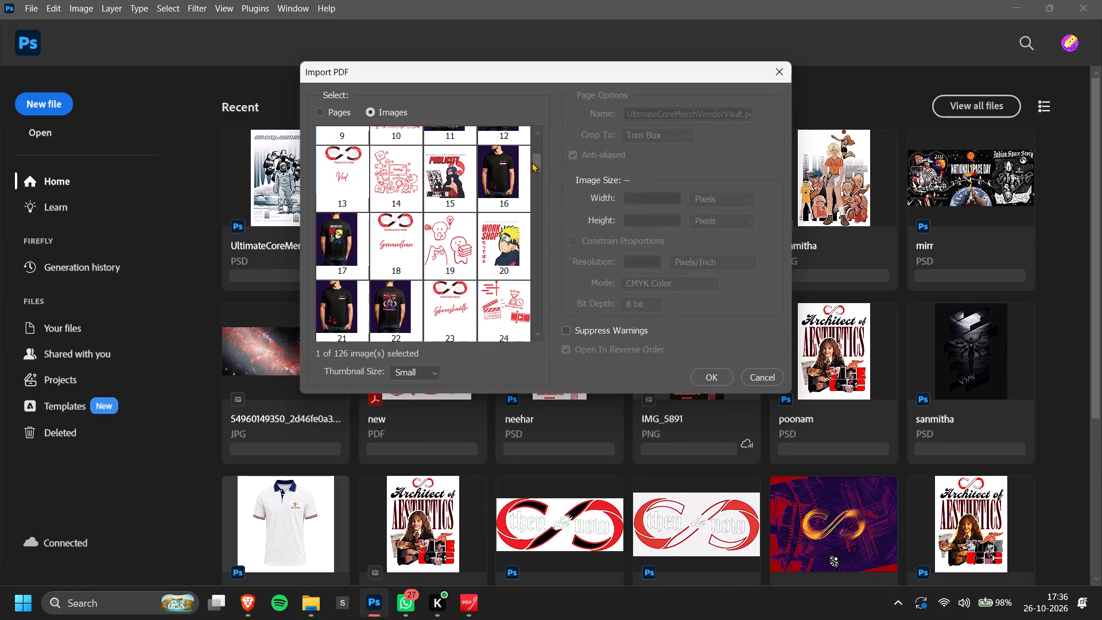
drag(533, 165, 536, 249)
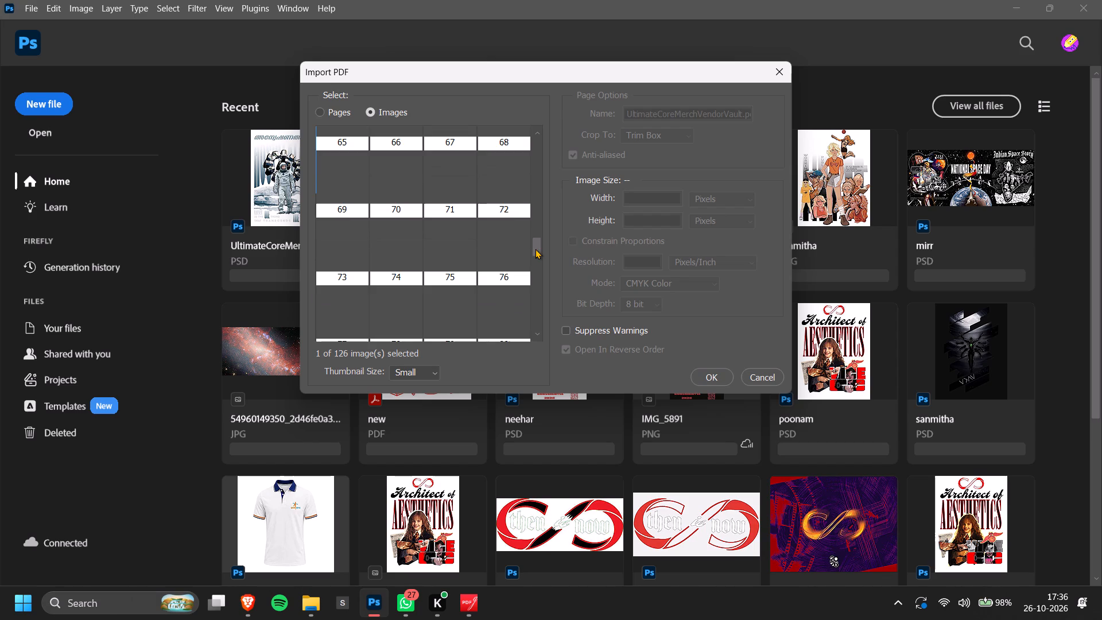
drag(536, 249, 536, 278)
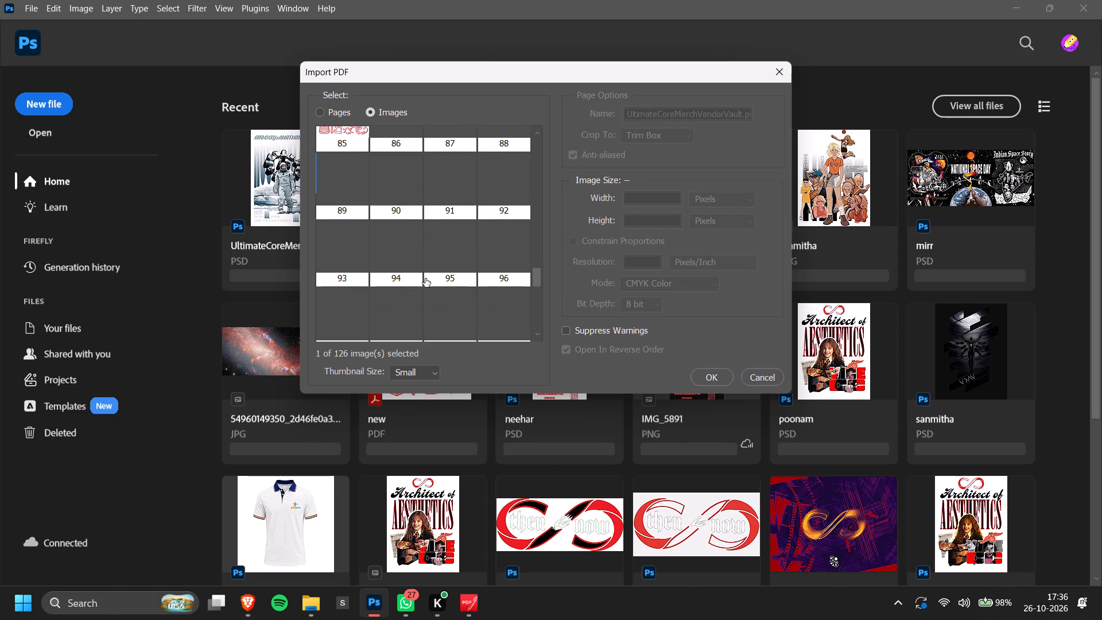
scroll(440, 287, down, 2)
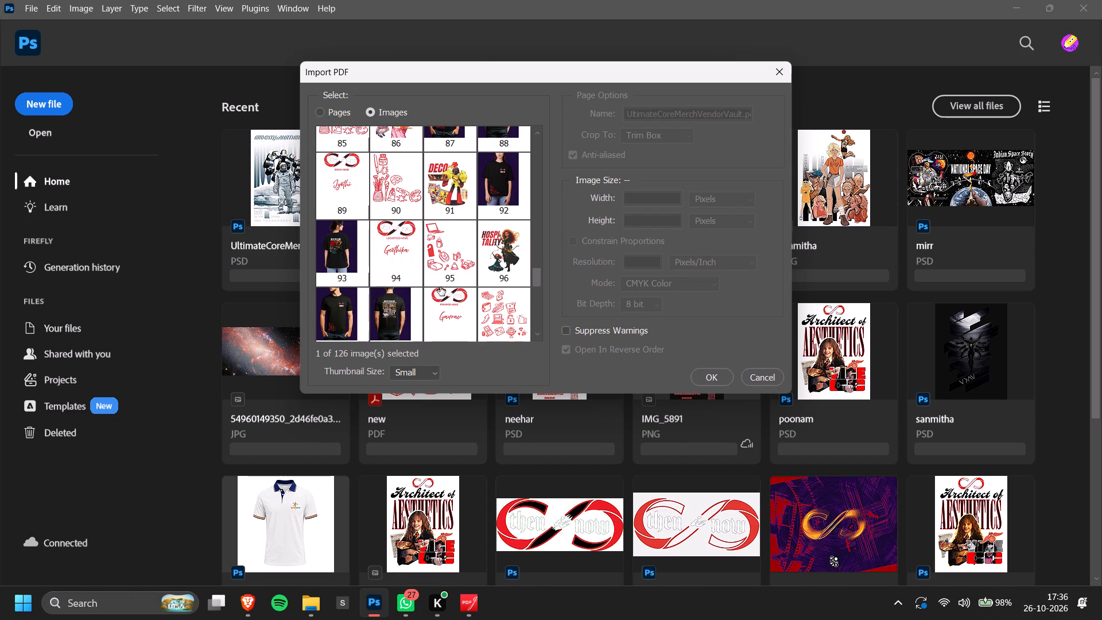
scroll(440, 287, down, 13)
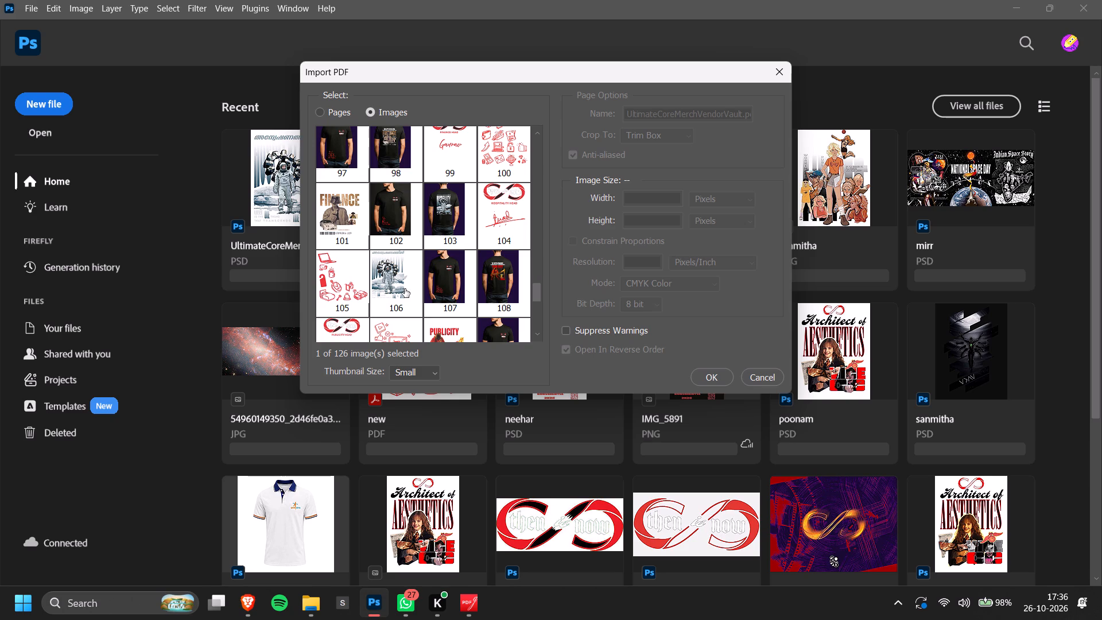
Import page 106 of the vendor PDF, the Hospitality astronaut artwork, as a full page in CMYK at 300 pixels/inch.
click(309, 101)
click(323, 110)
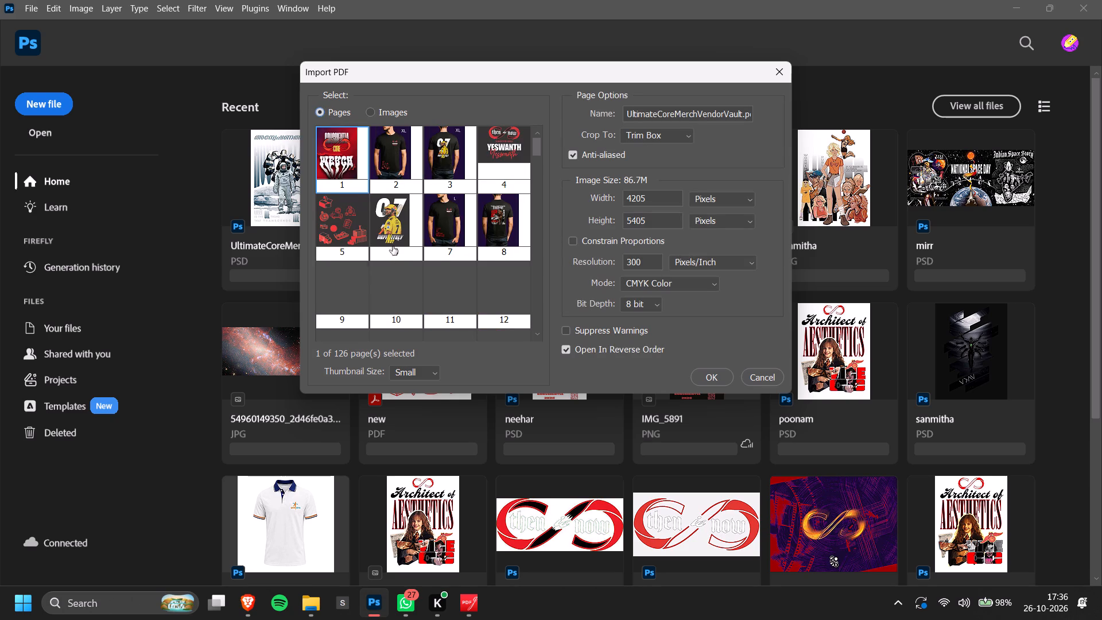
drag(539, 151, 540, 226)
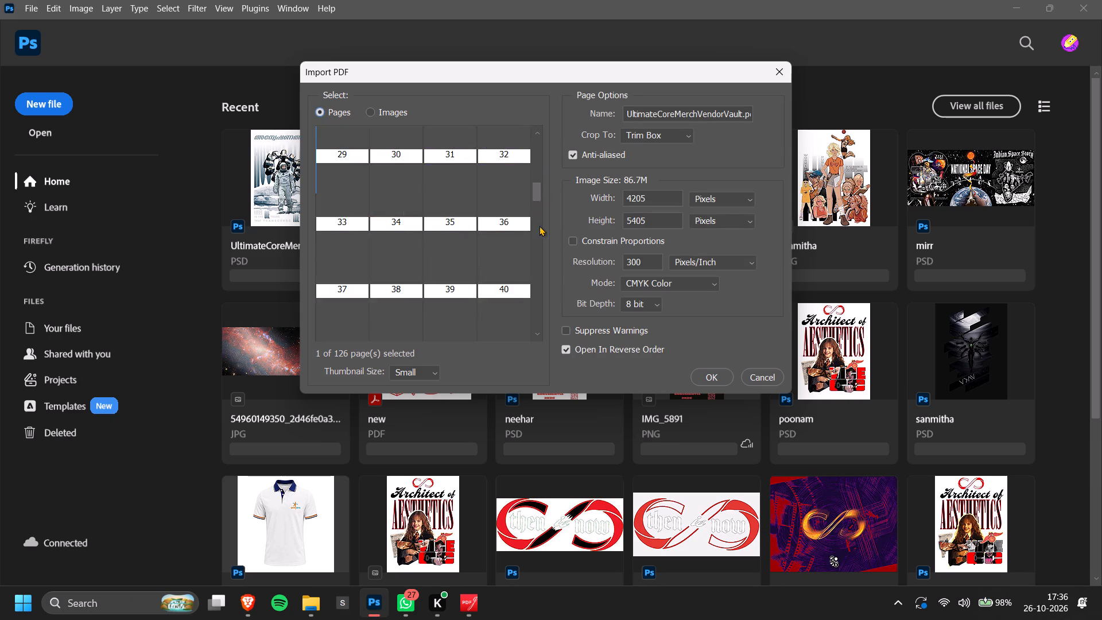
drag(540, 226, 546, 282)
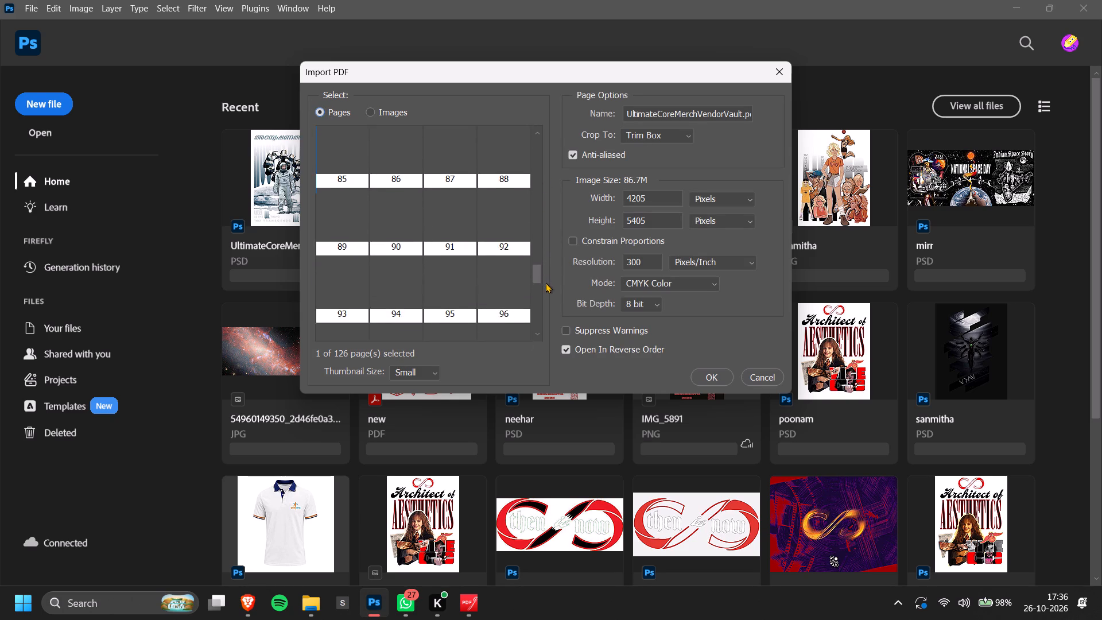
drag(546, 282, 556, 306)
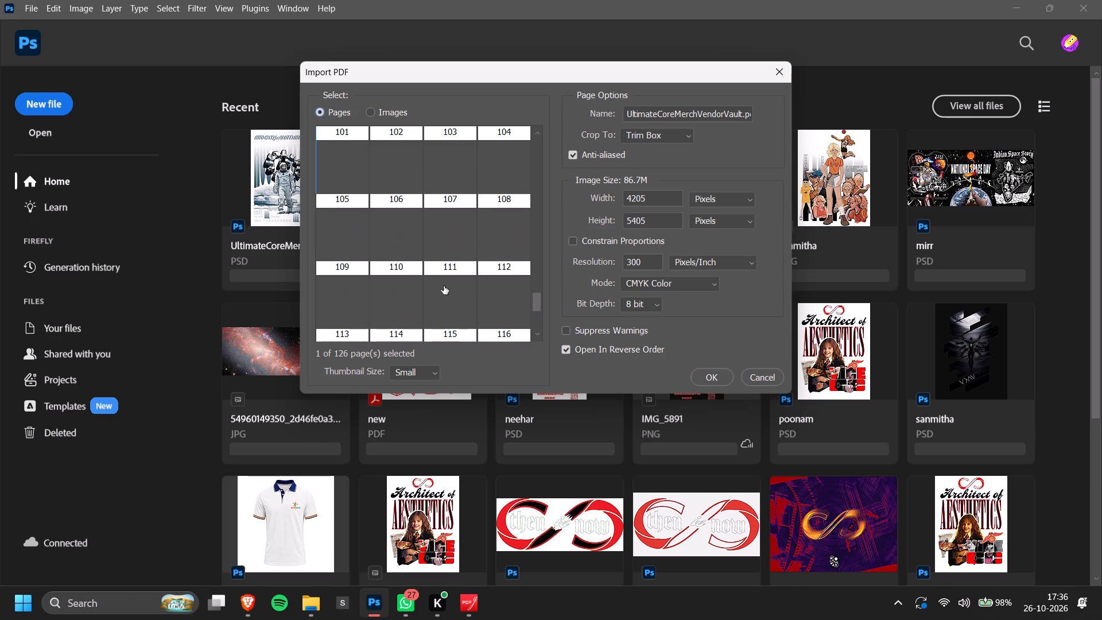
scroll(430, 282, up, 2)
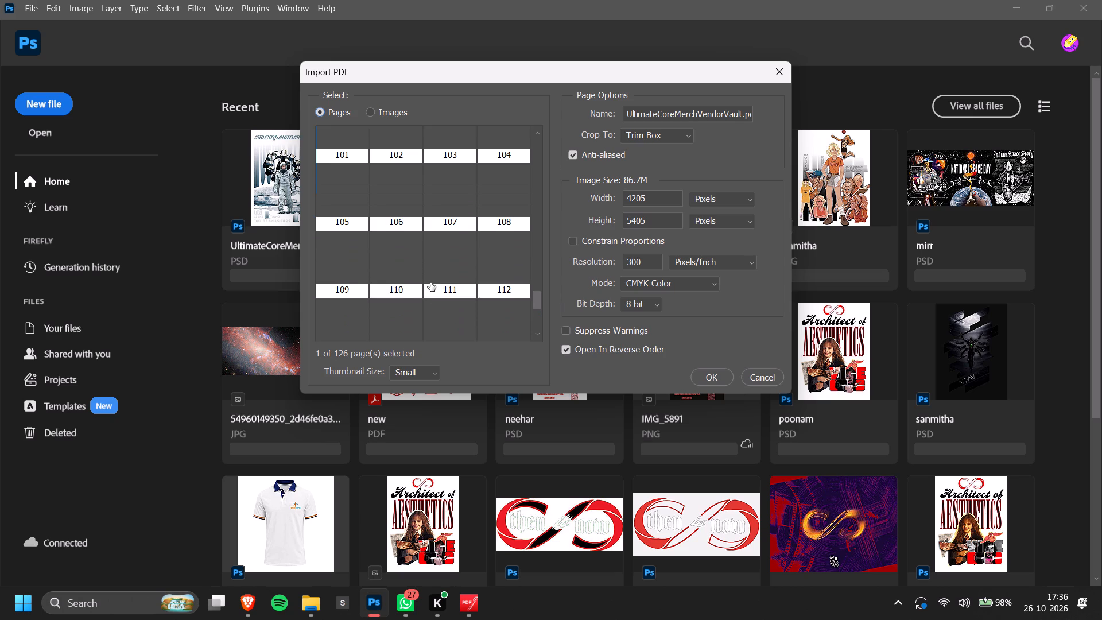
scroll(430, 282, down, 6)
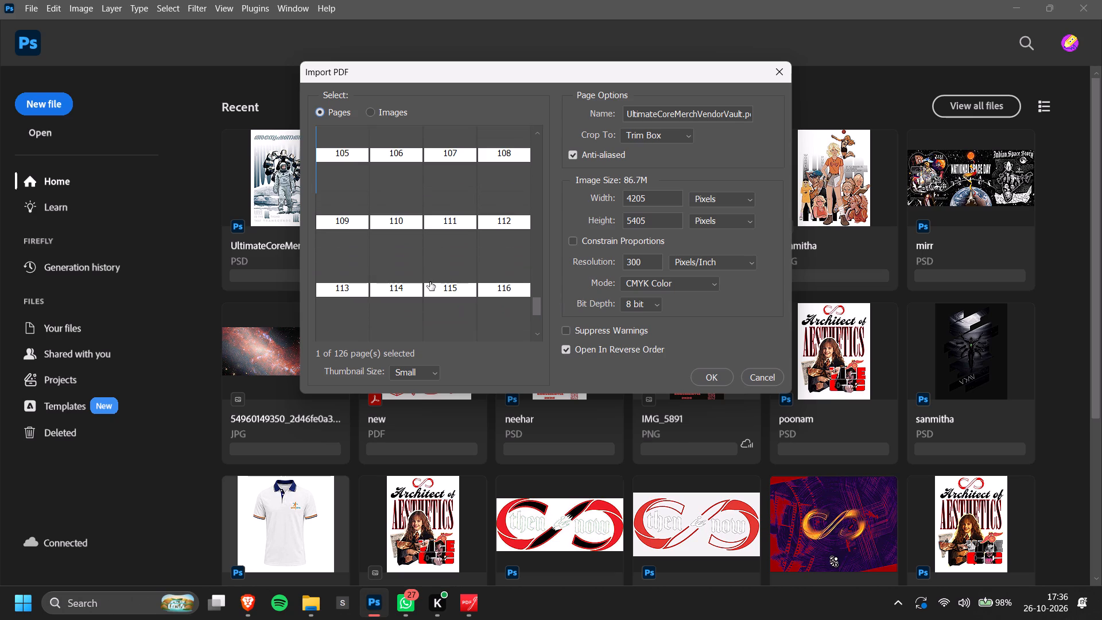
scroll(430, 282, up, 1)
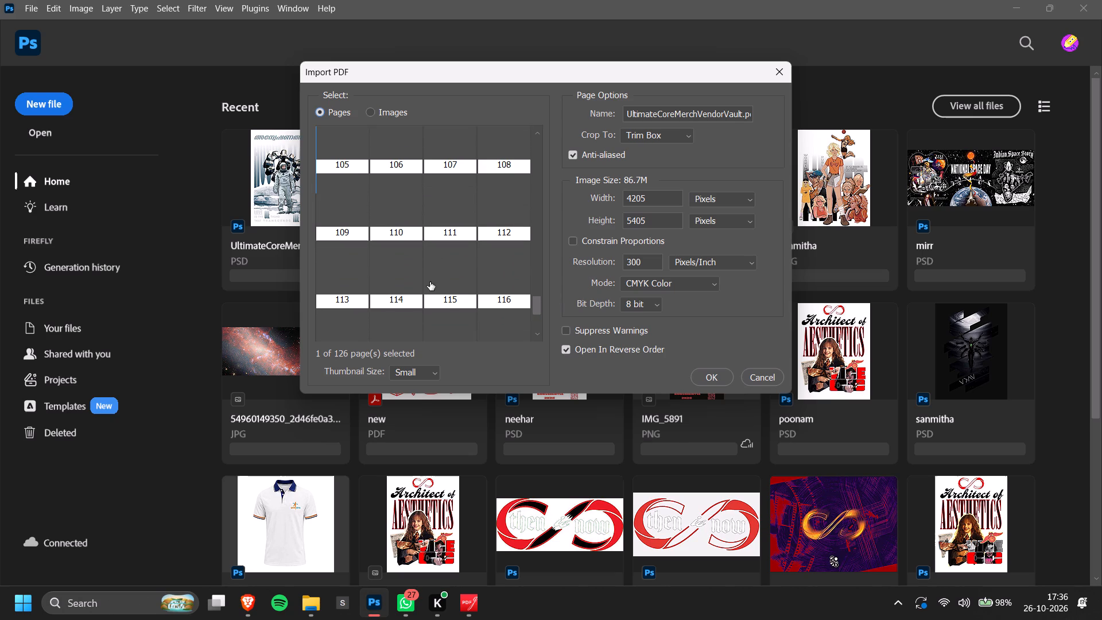
scroll(430, 282, up, 17)
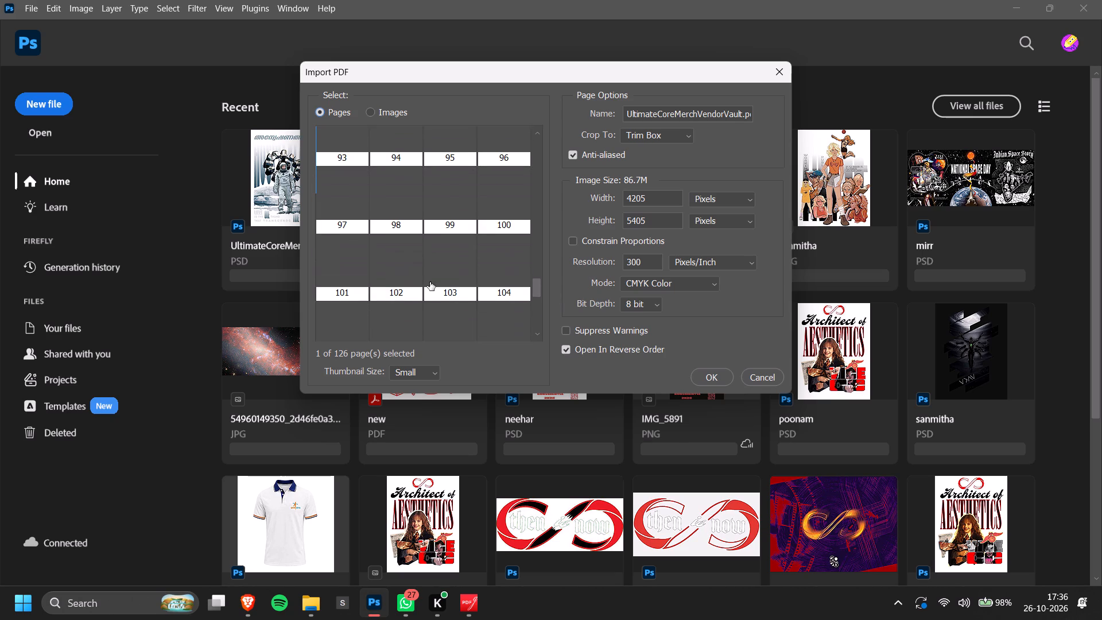
scroll(430, 282, down, 20)
scroll(430, 282, down, 6)
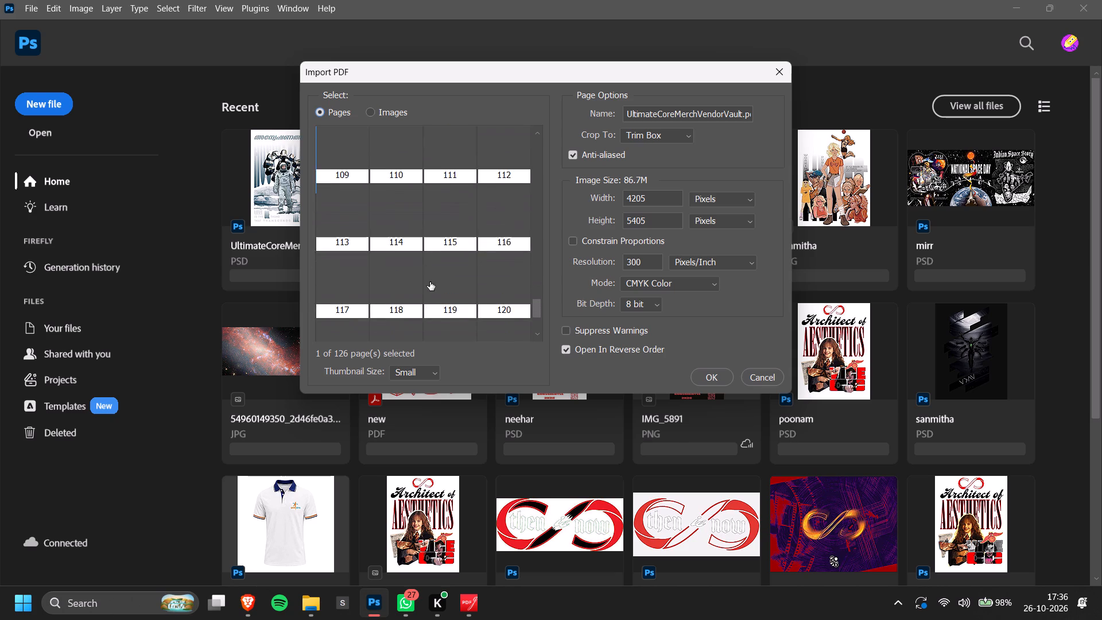
scroll(430, 282, down, 11)
click(539, 321)
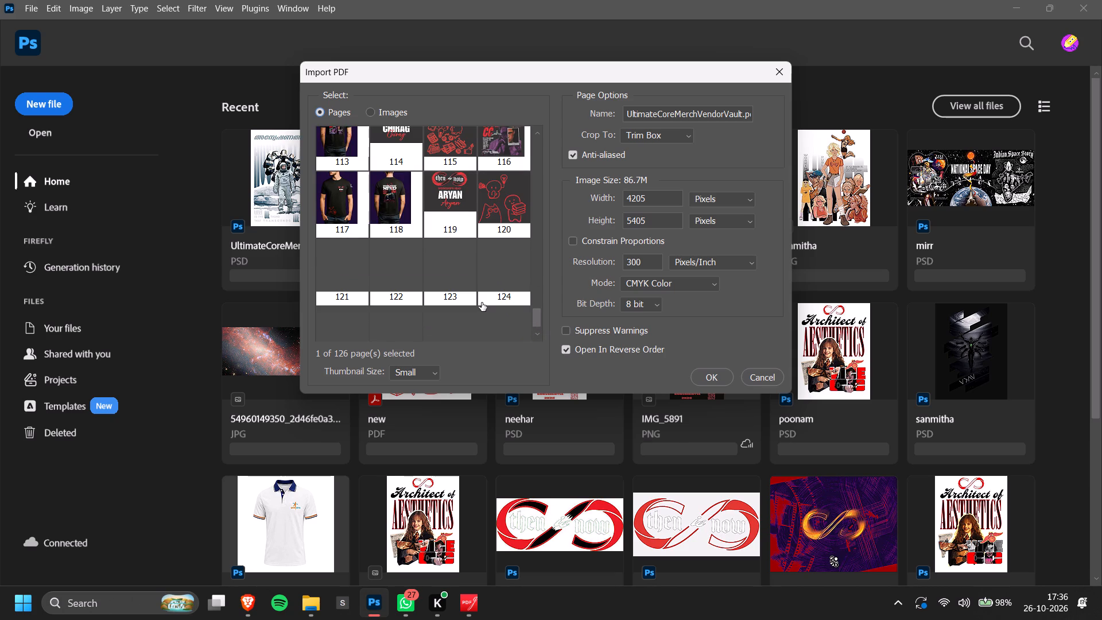
scroll(476, 293, down, 2)
scroll(476, 293, up, 13)
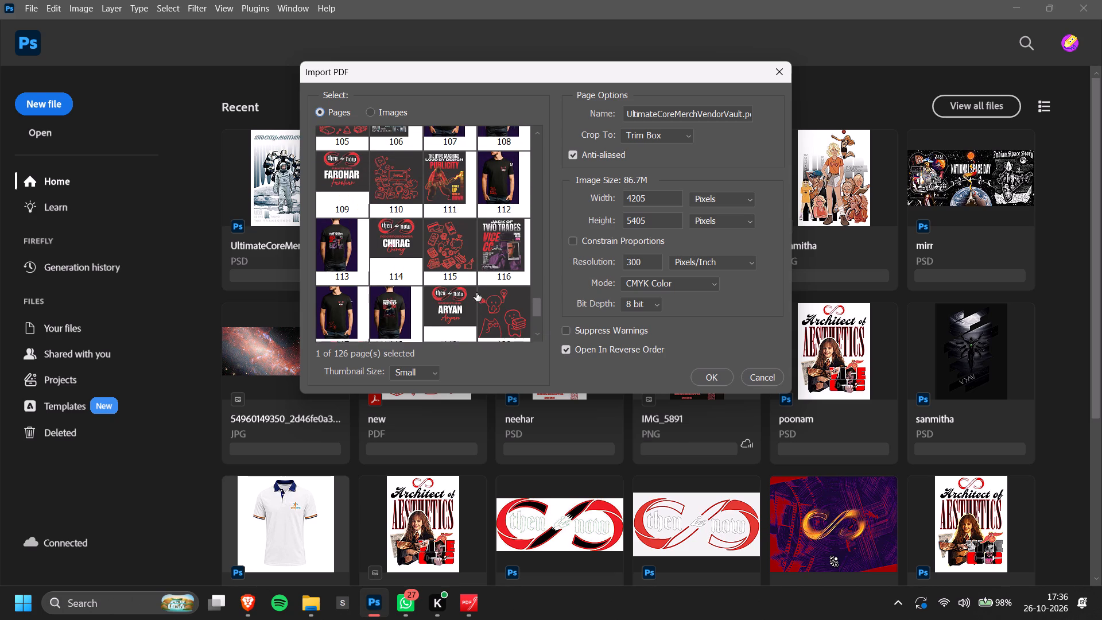
scroll(476, 293, up, 7)
click(396, 209)
click(727, 373)
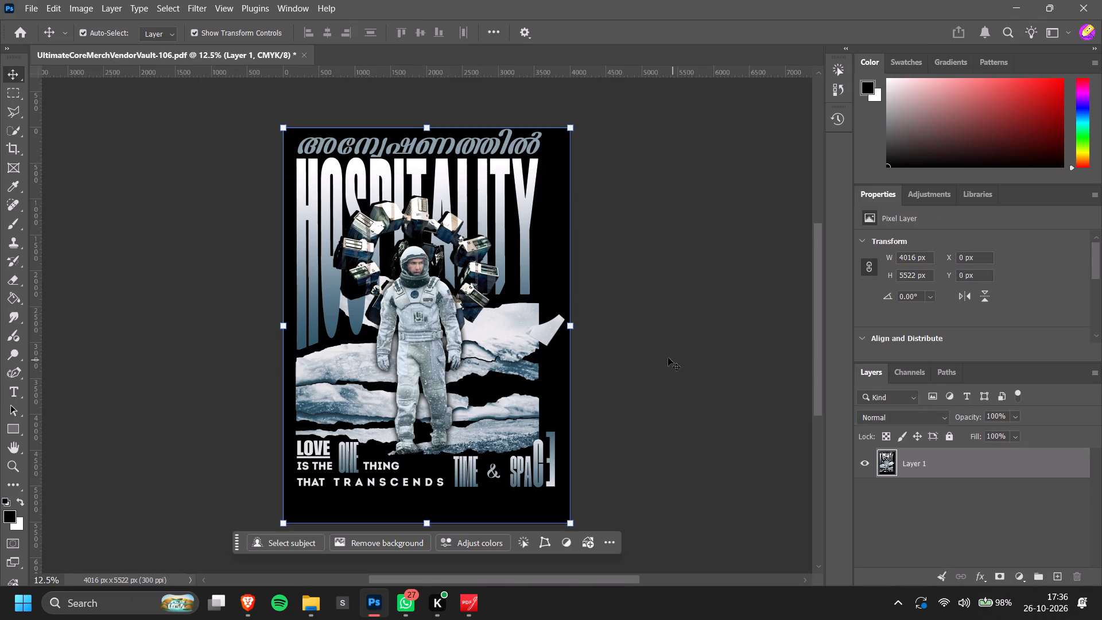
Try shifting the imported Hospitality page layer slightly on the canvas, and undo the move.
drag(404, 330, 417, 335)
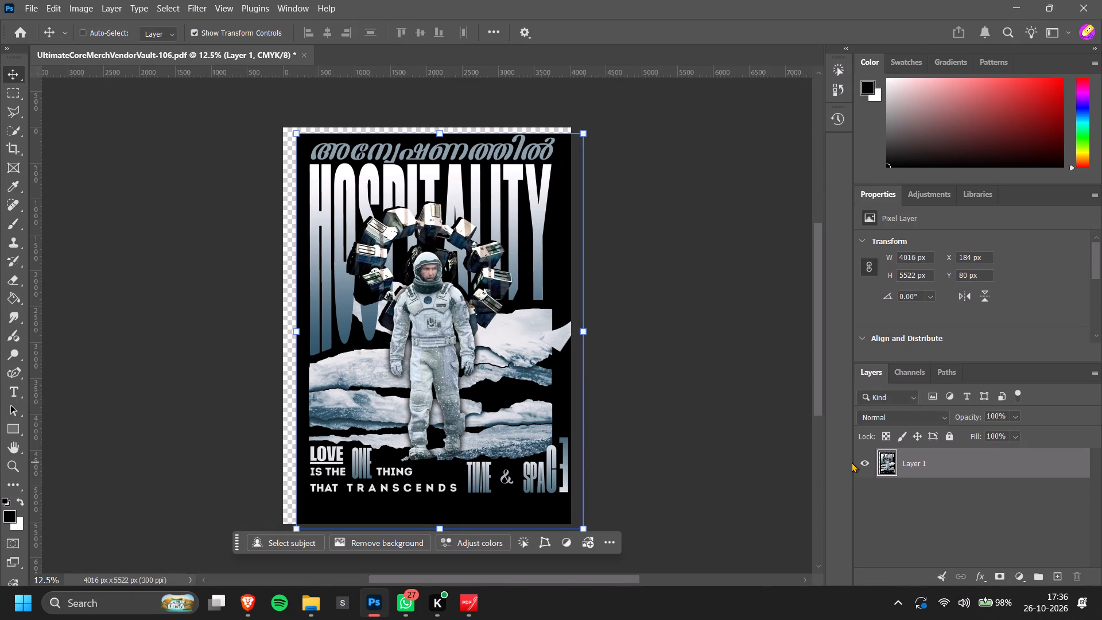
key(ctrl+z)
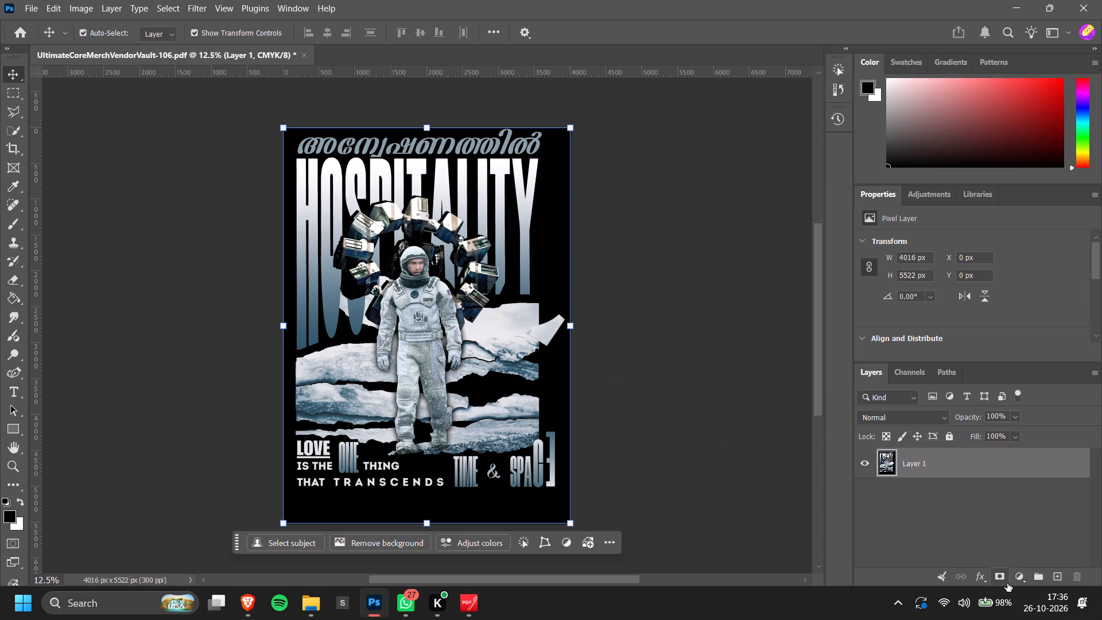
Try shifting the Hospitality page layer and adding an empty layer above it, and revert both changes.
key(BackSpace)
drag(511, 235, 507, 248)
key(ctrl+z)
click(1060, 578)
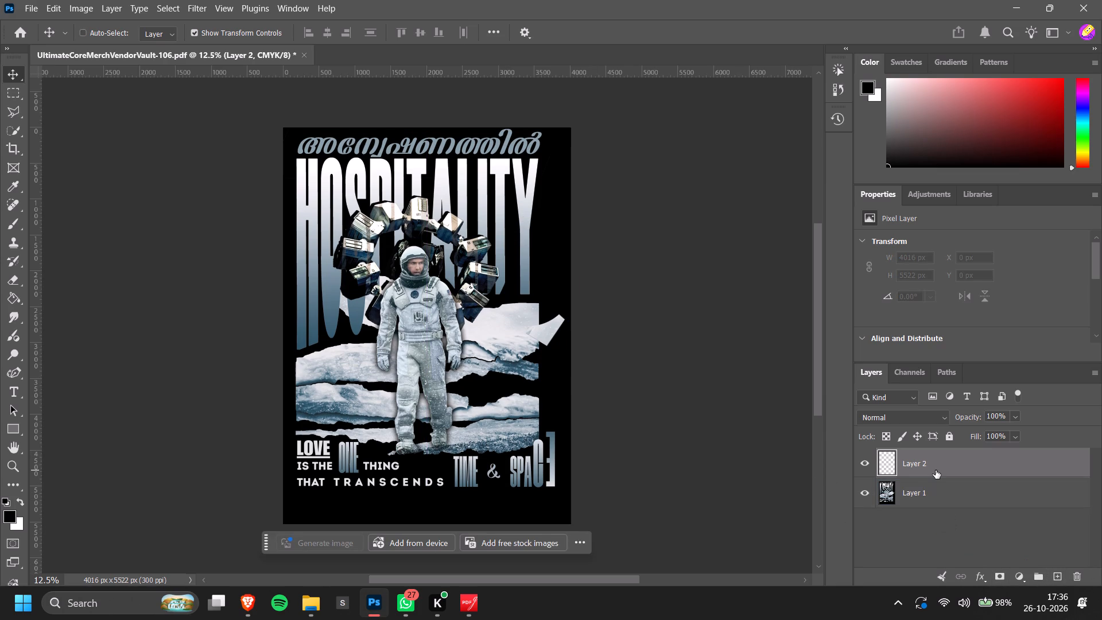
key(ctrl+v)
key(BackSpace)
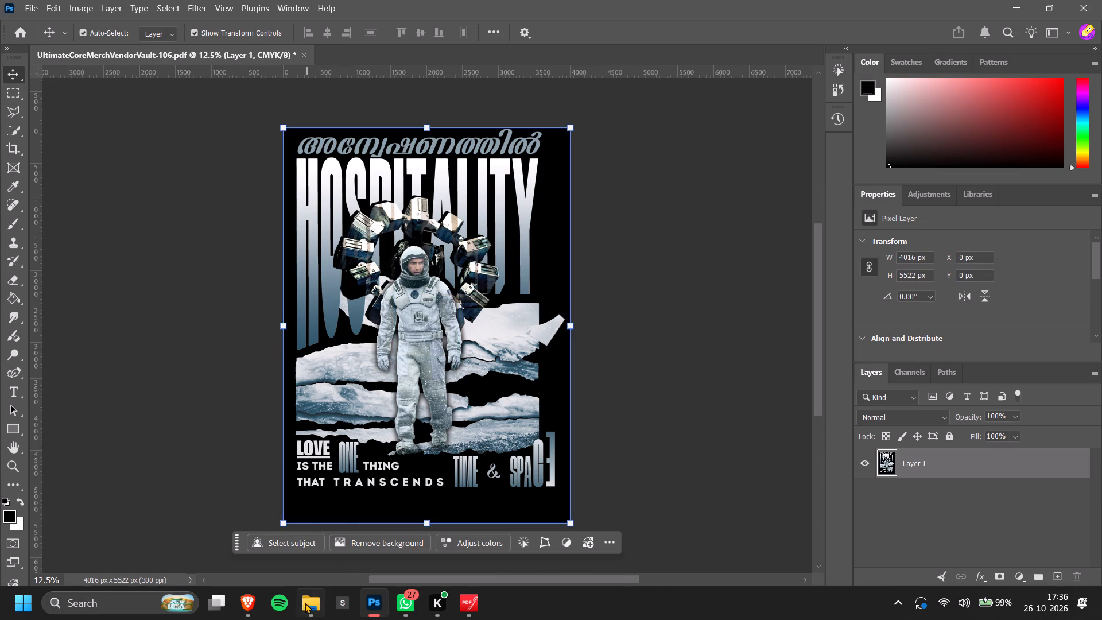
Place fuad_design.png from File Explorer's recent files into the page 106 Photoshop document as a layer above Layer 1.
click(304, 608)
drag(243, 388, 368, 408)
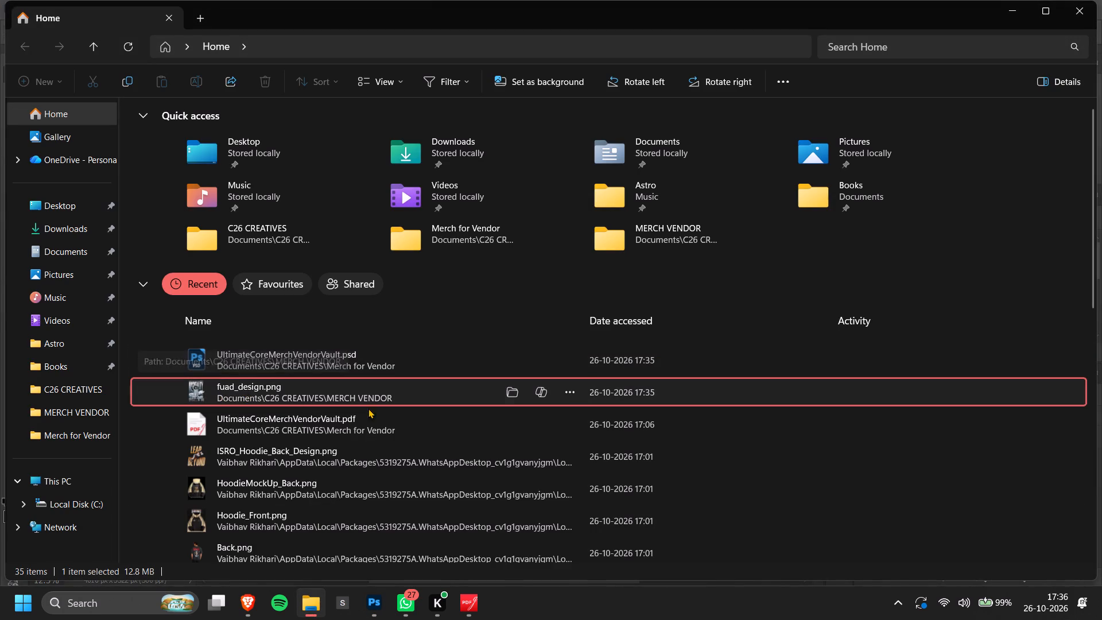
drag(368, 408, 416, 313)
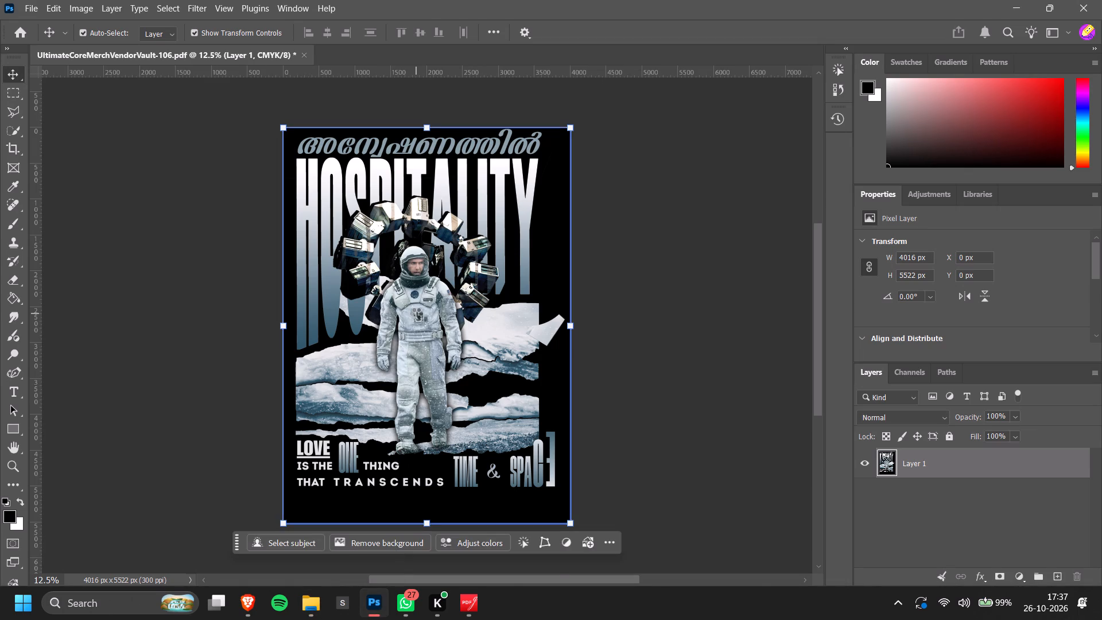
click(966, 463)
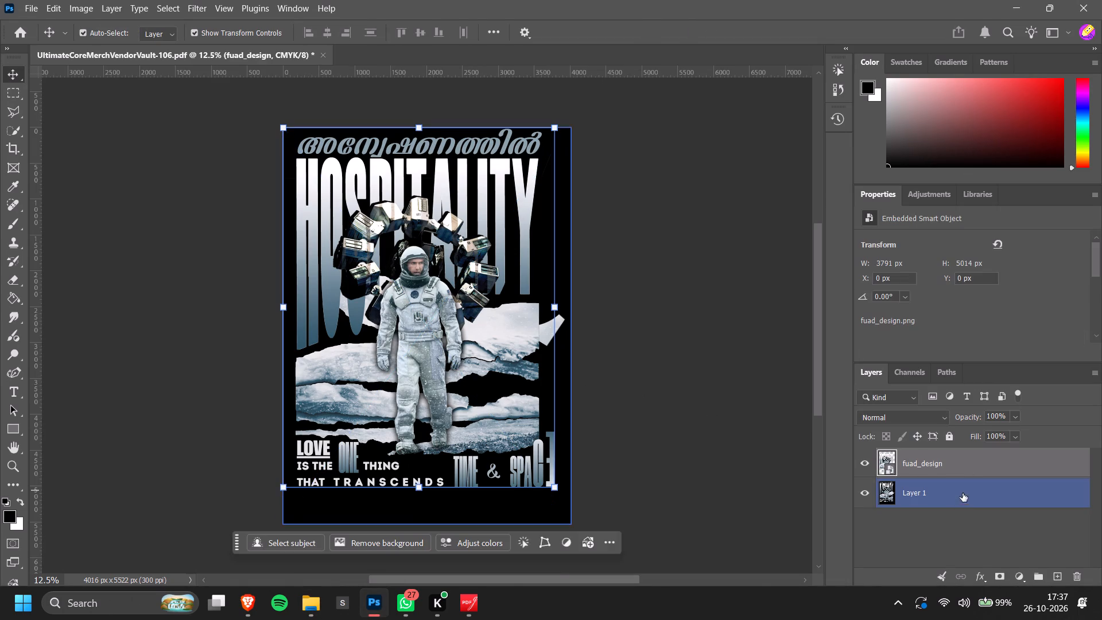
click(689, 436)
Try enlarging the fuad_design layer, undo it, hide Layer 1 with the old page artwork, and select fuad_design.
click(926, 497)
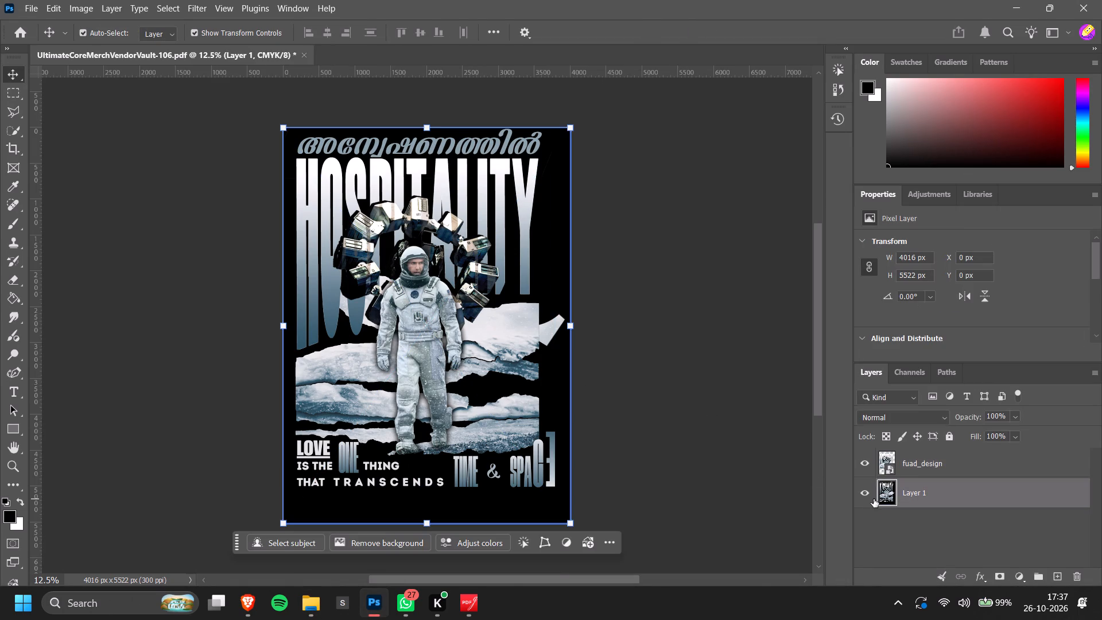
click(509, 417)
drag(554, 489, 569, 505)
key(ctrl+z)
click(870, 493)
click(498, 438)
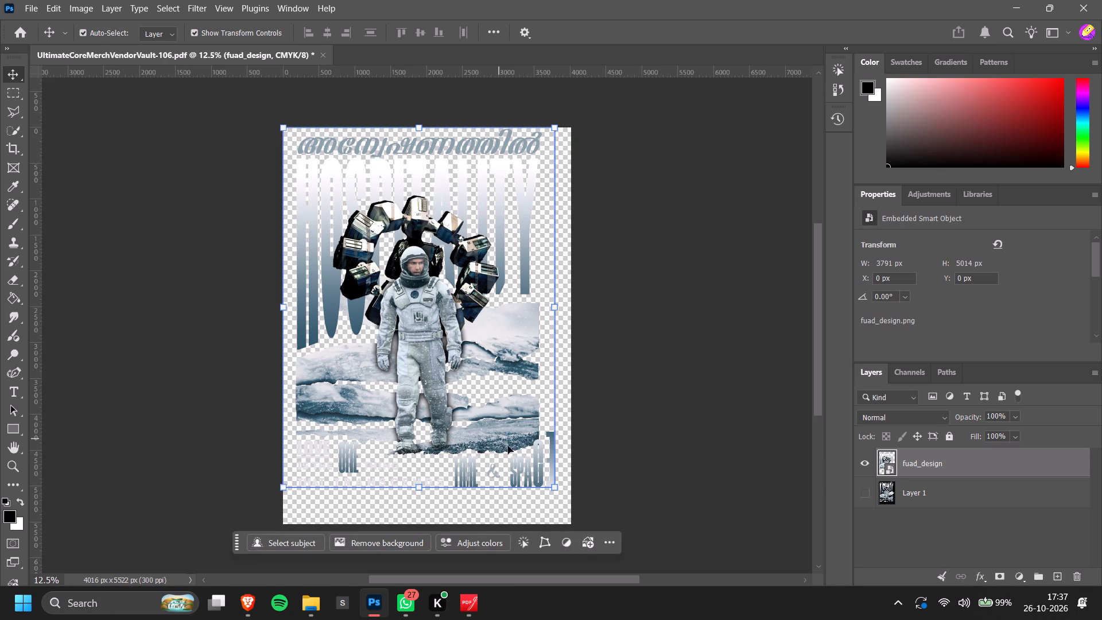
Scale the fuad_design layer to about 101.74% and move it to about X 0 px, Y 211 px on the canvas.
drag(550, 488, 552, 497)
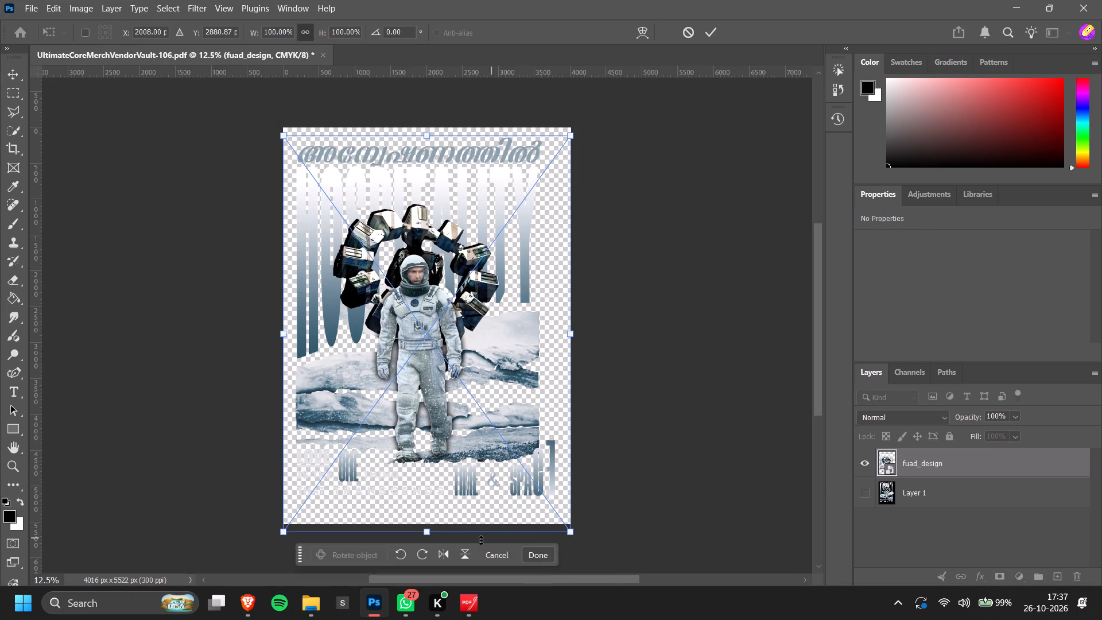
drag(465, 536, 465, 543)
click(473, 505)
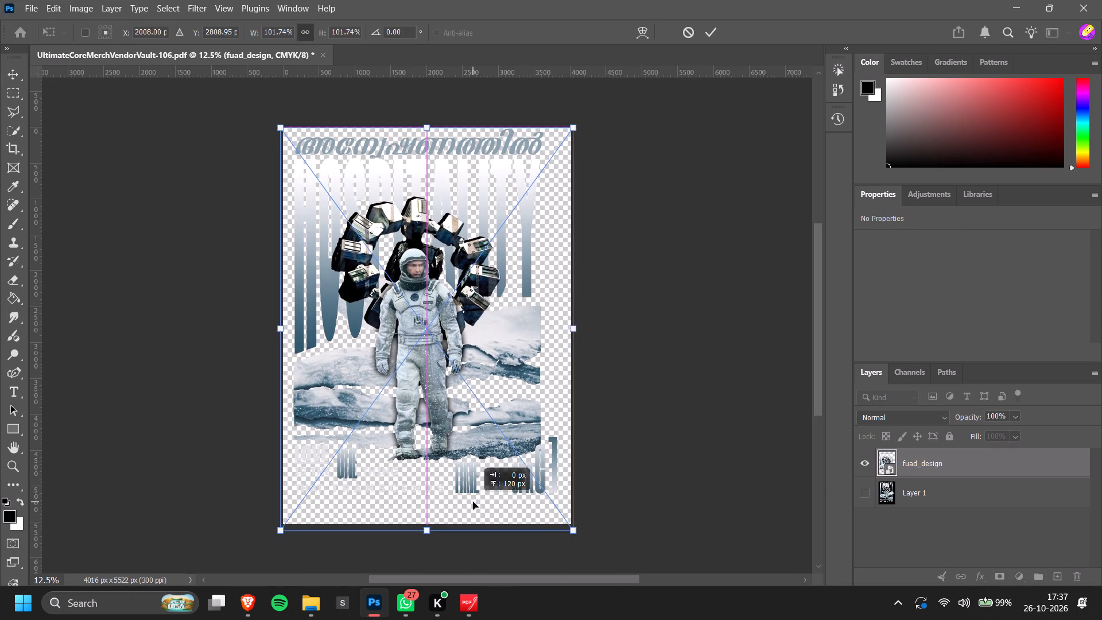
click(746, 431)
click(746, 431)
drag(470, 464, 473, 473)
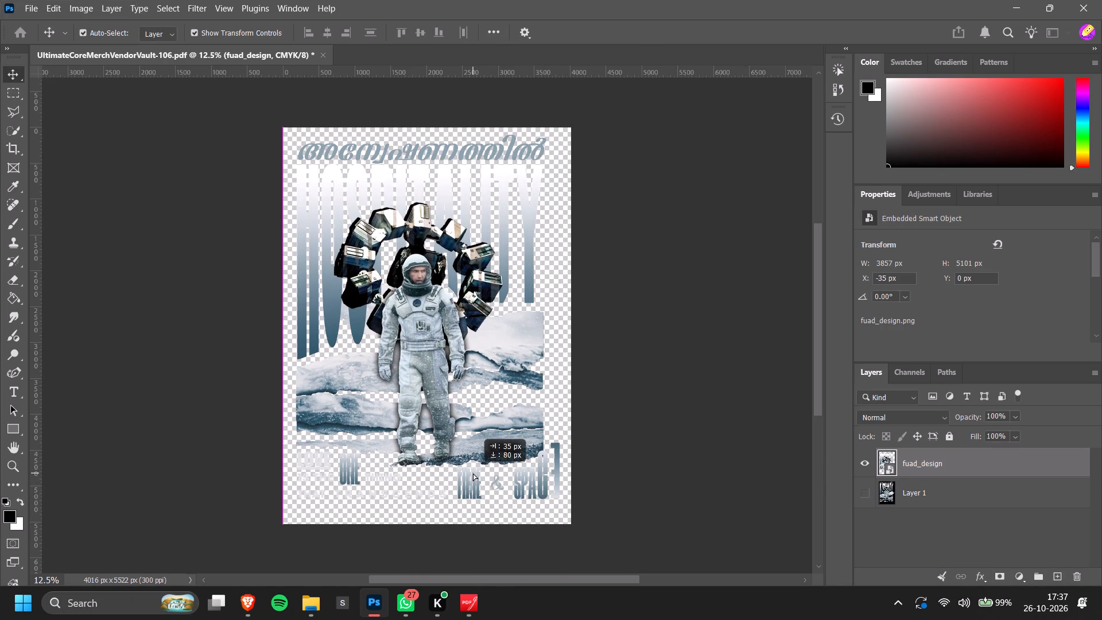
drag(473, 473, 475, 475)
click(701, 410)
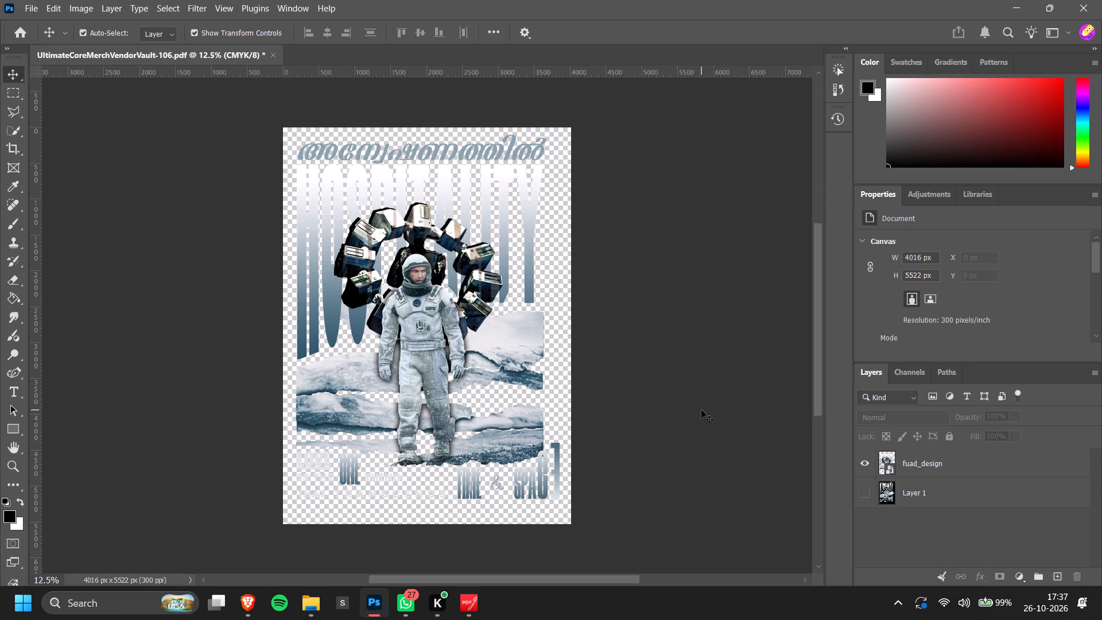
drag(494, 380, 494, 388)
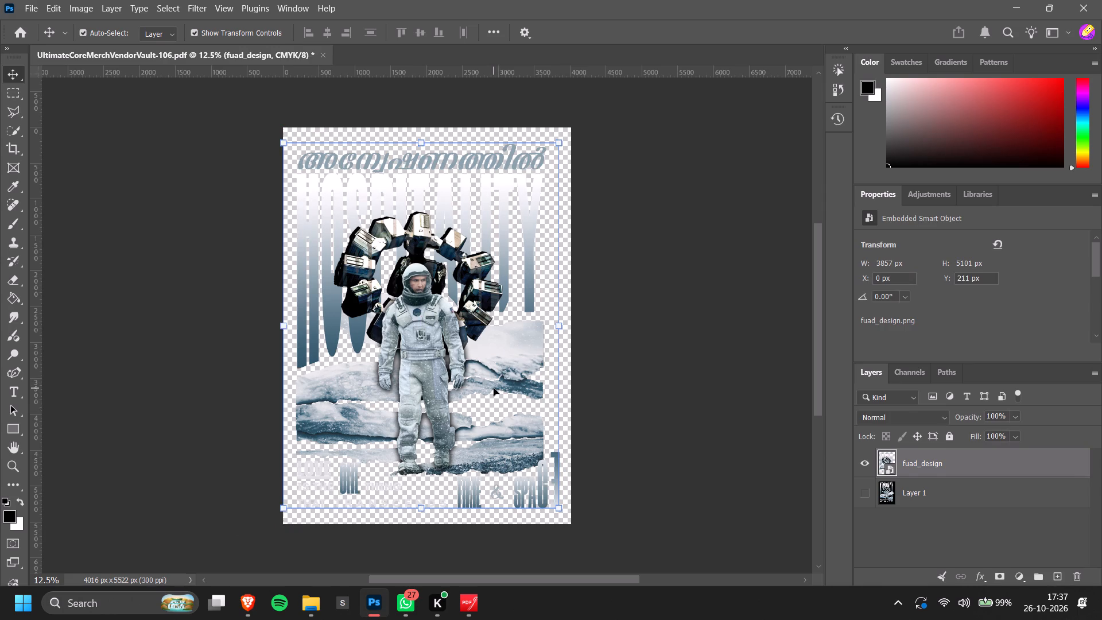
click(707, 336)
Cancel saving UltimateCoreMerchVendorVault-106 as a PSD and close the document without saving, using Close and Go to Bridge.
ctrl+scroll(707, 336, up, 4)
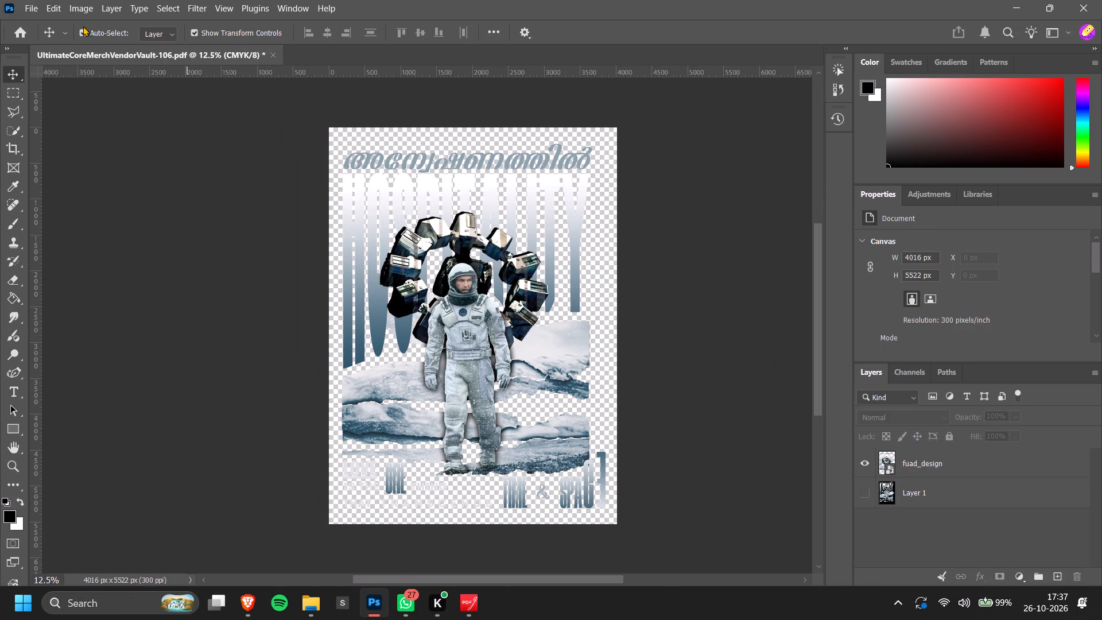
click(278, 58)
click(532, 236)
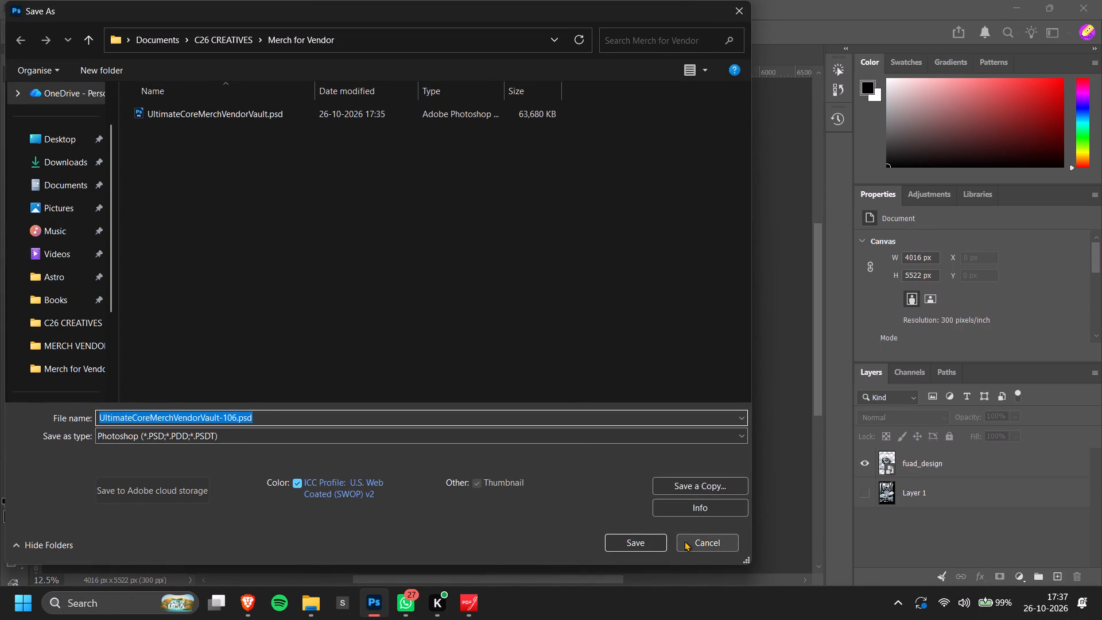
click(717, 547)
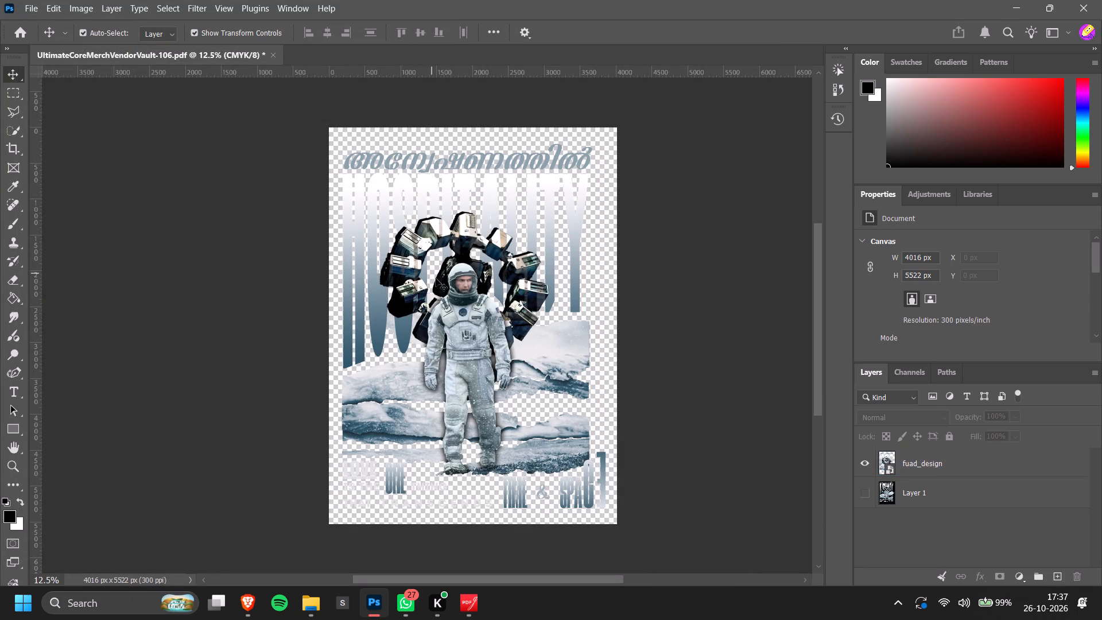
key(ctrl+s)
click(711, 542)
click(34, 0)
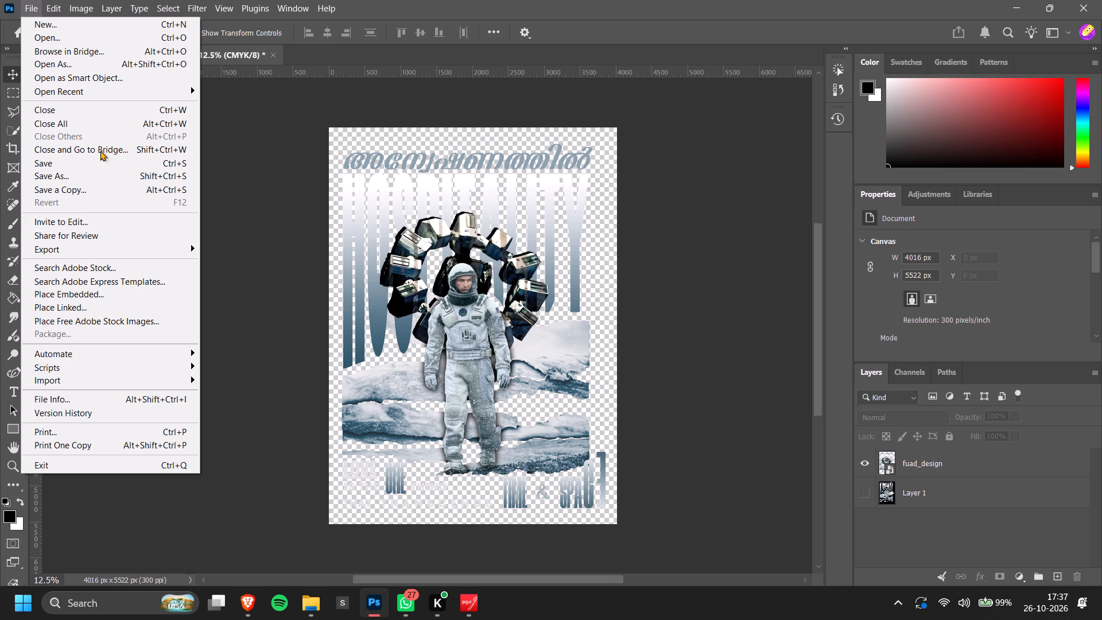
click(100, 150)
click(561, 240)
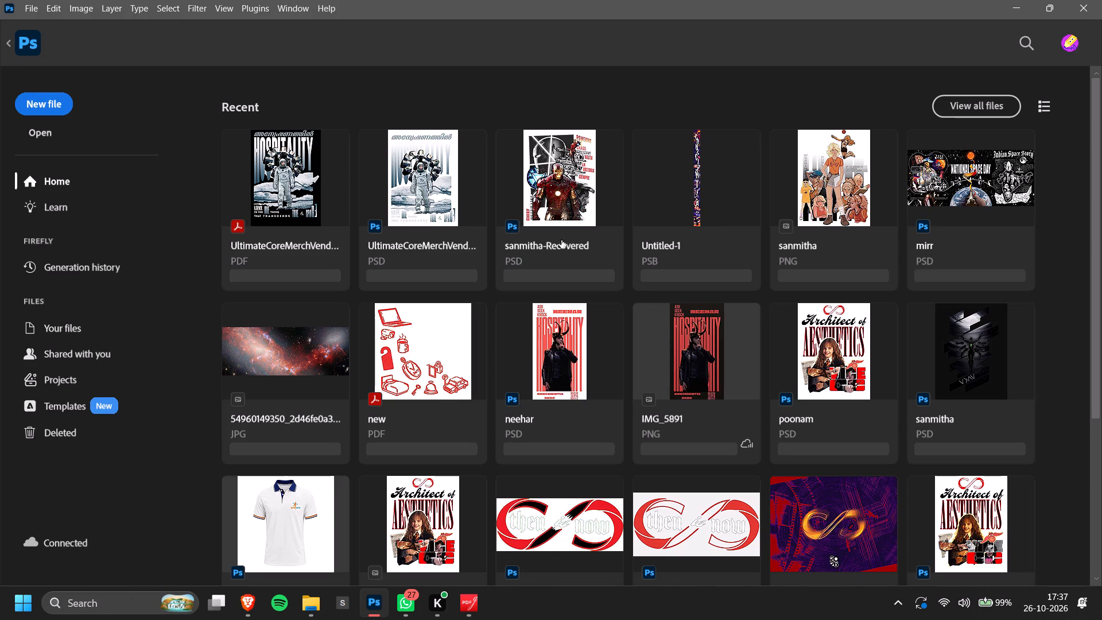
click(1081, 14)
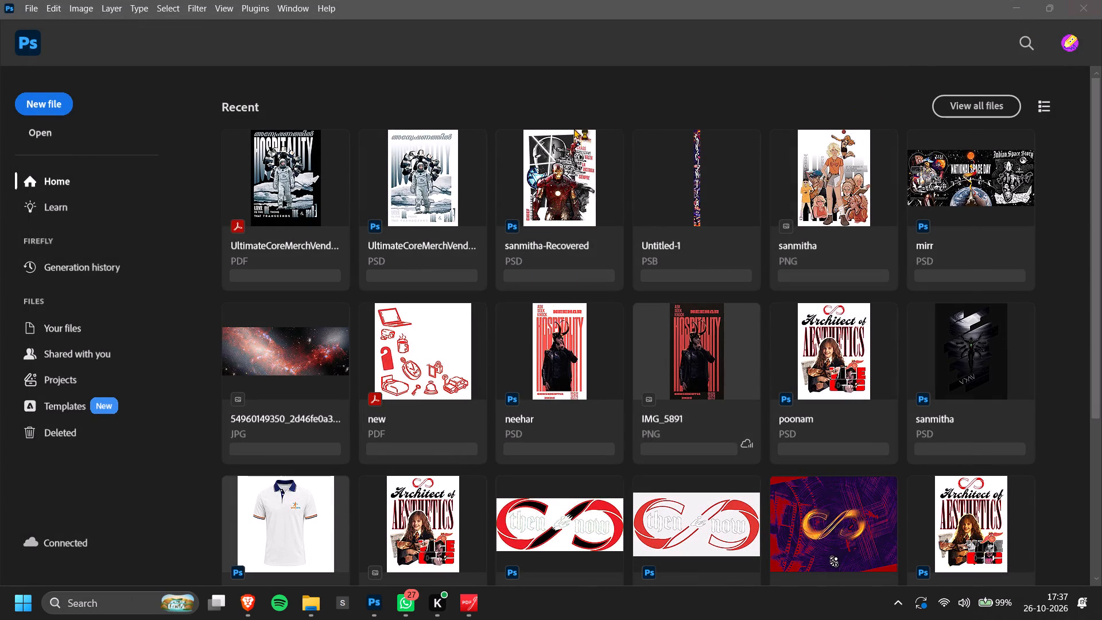
Switch to the vendor PDF in PDFgear and bring page 106 with the Hospitality artwork into view.
key(alt+Tab)
alt+click(836, 361)
scroll(696, 348, down, 2)
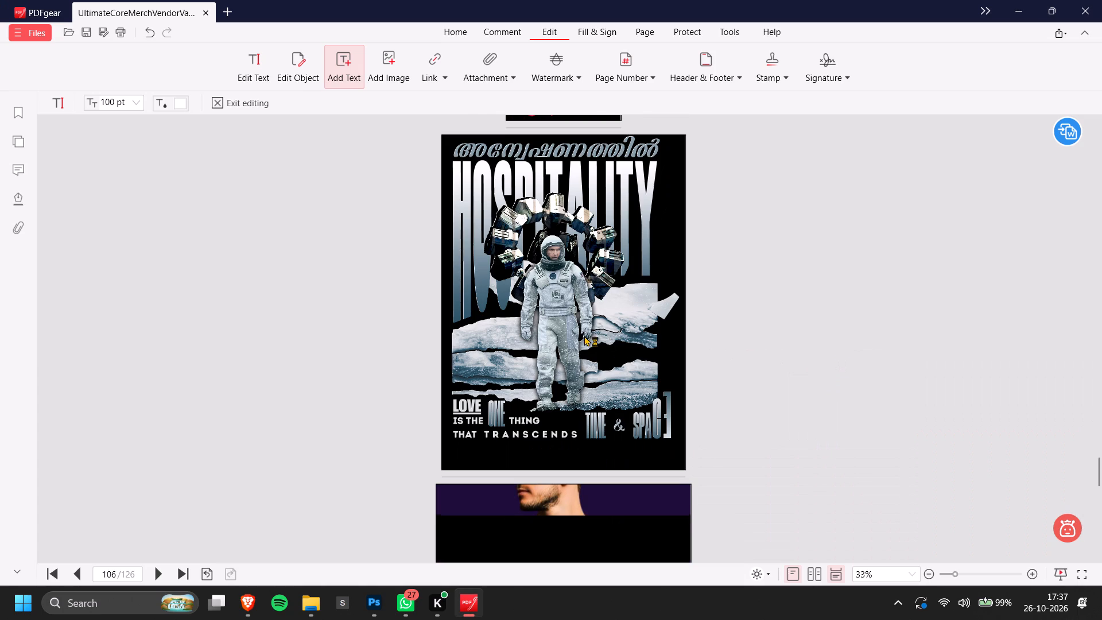
scroll(584, 336, up, 3)
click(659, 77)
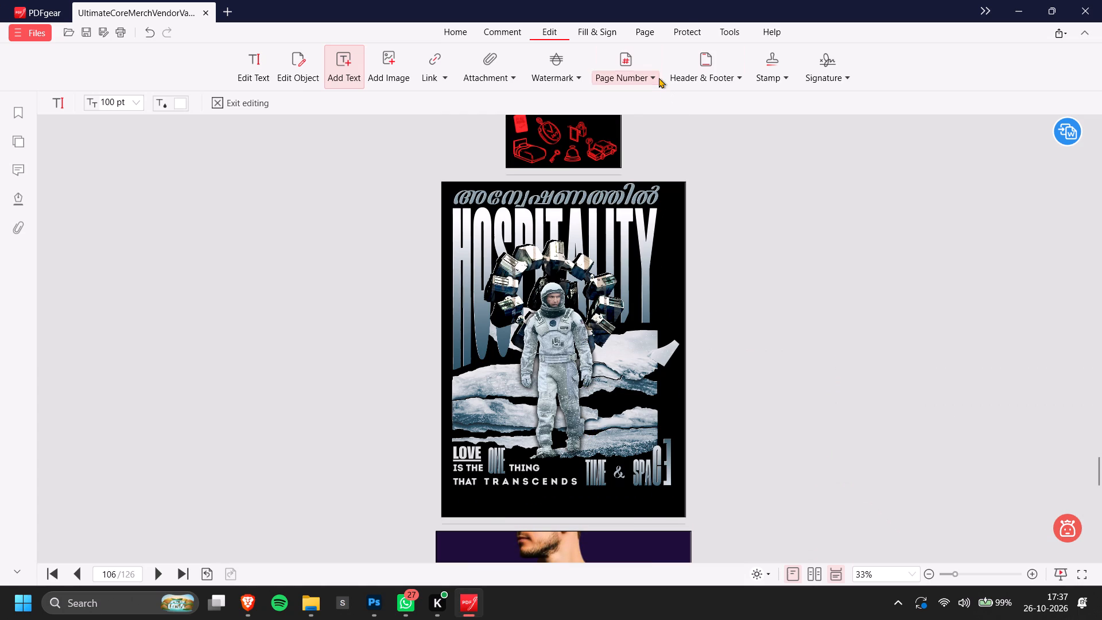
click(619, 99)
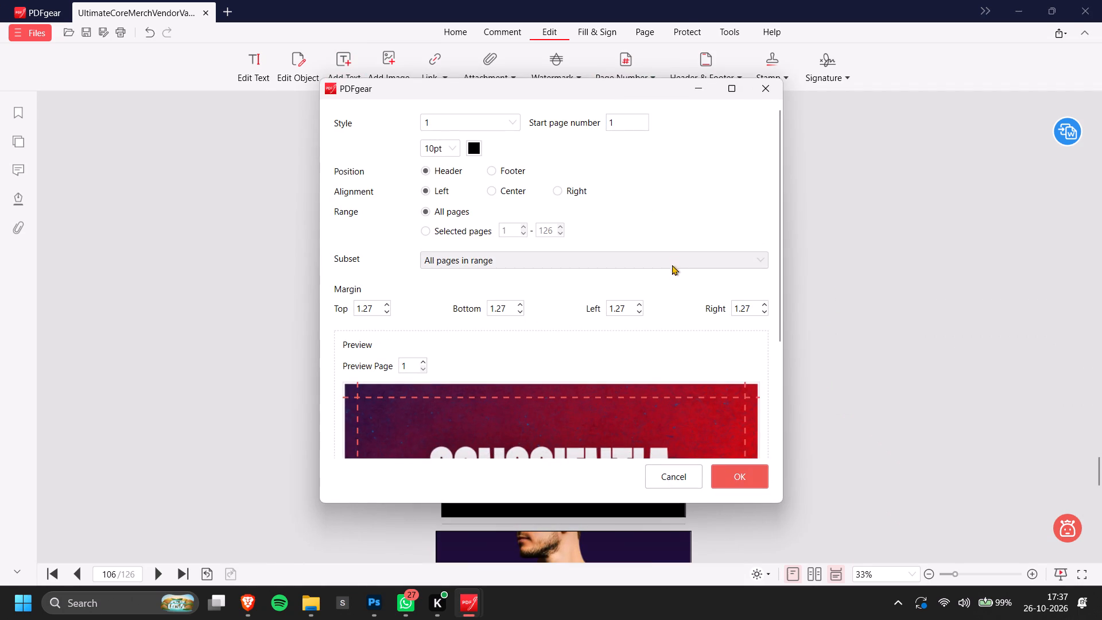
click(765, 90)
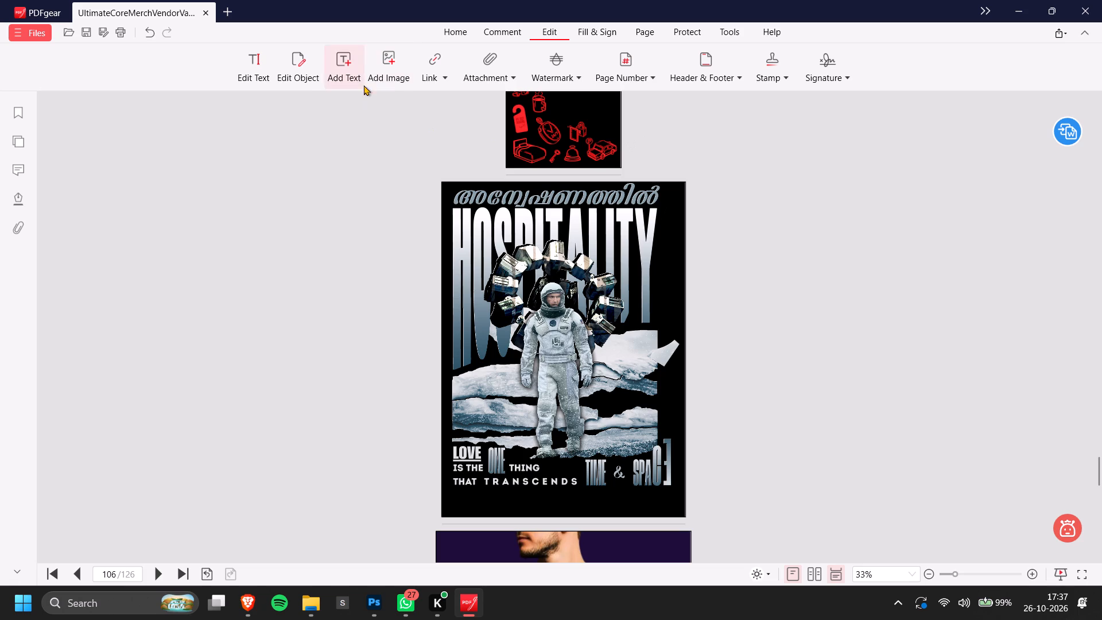
Delete the Hospitality astronaut image from page 106 of the vendor PDF.
scroll(726, 191, down, 1)
click(566, 285)
click(704, 214)
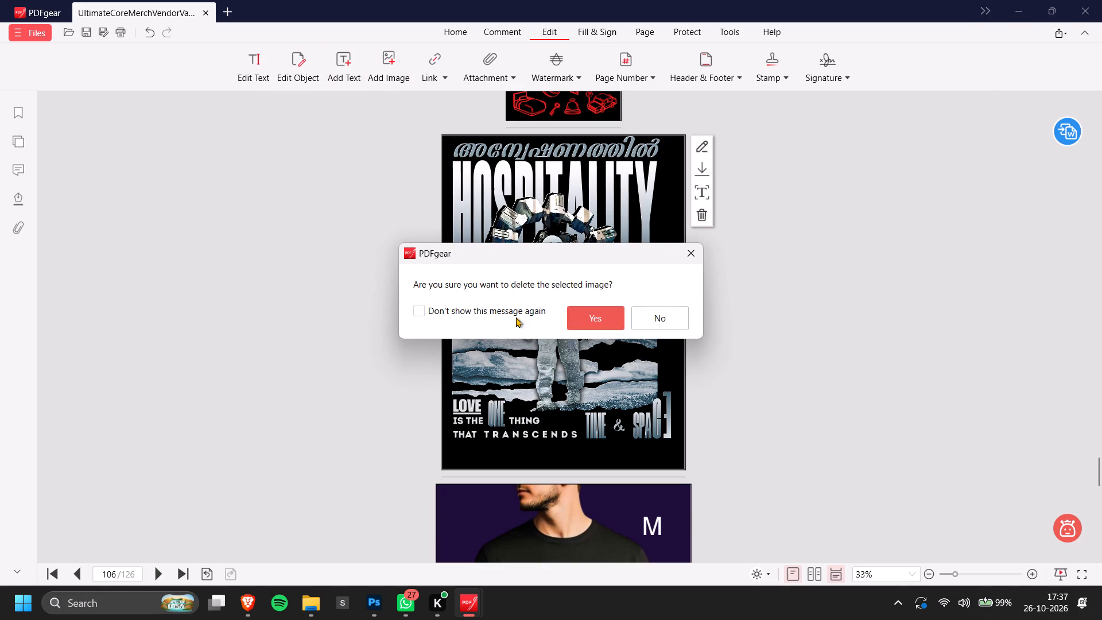
click(592, 318)
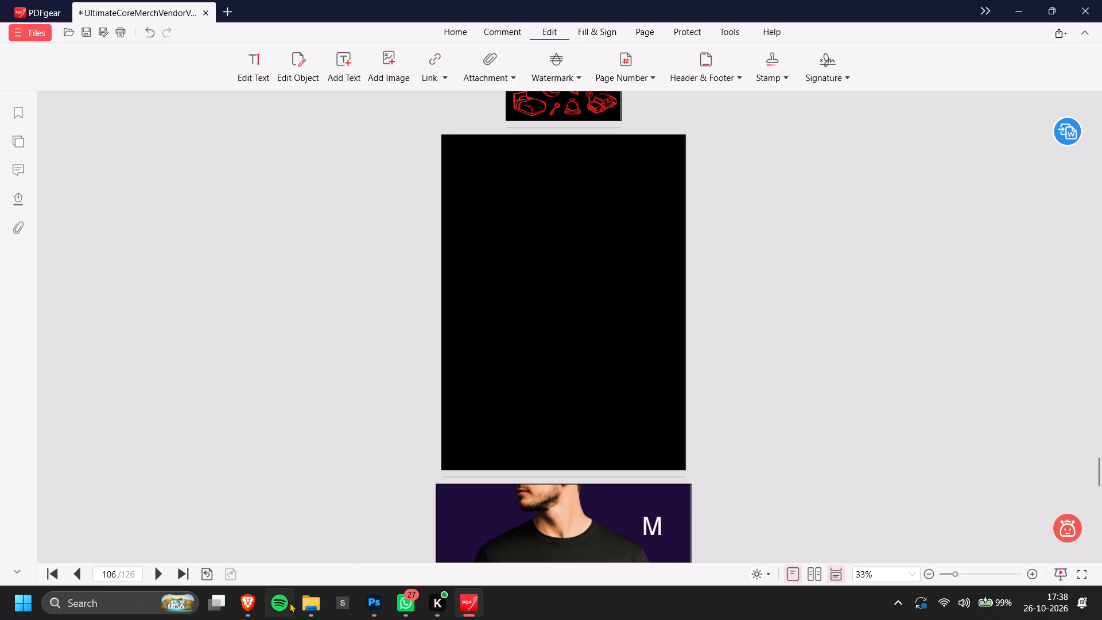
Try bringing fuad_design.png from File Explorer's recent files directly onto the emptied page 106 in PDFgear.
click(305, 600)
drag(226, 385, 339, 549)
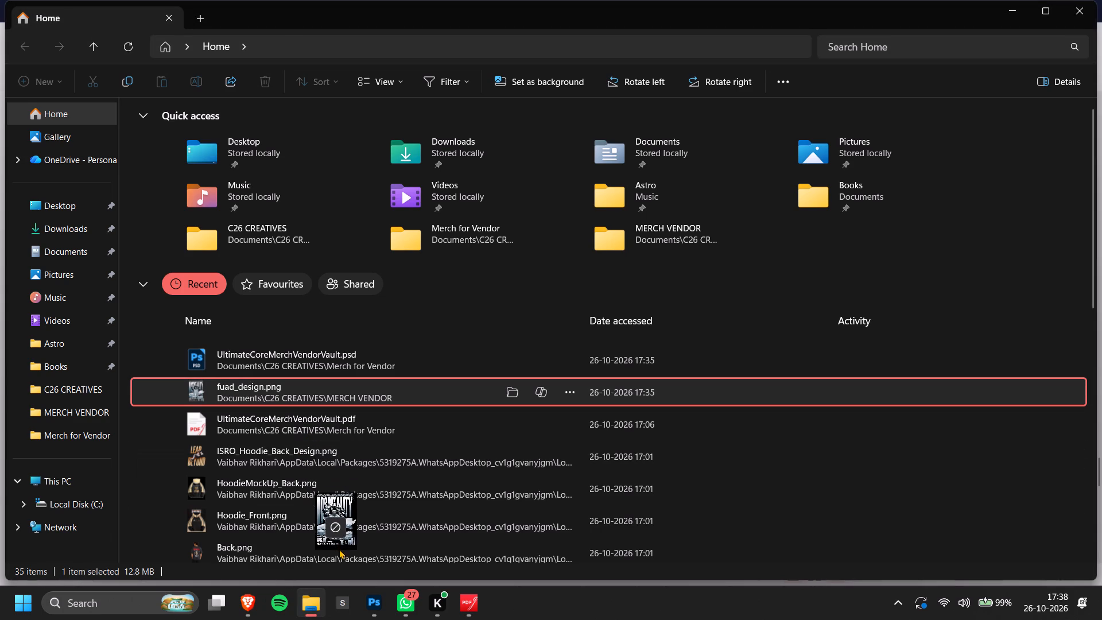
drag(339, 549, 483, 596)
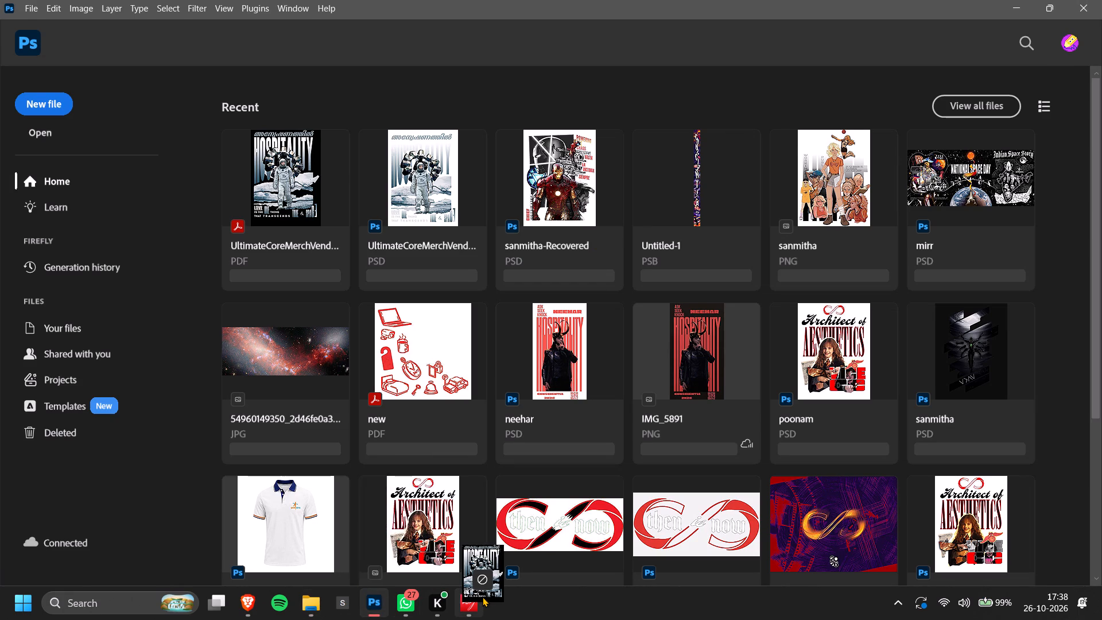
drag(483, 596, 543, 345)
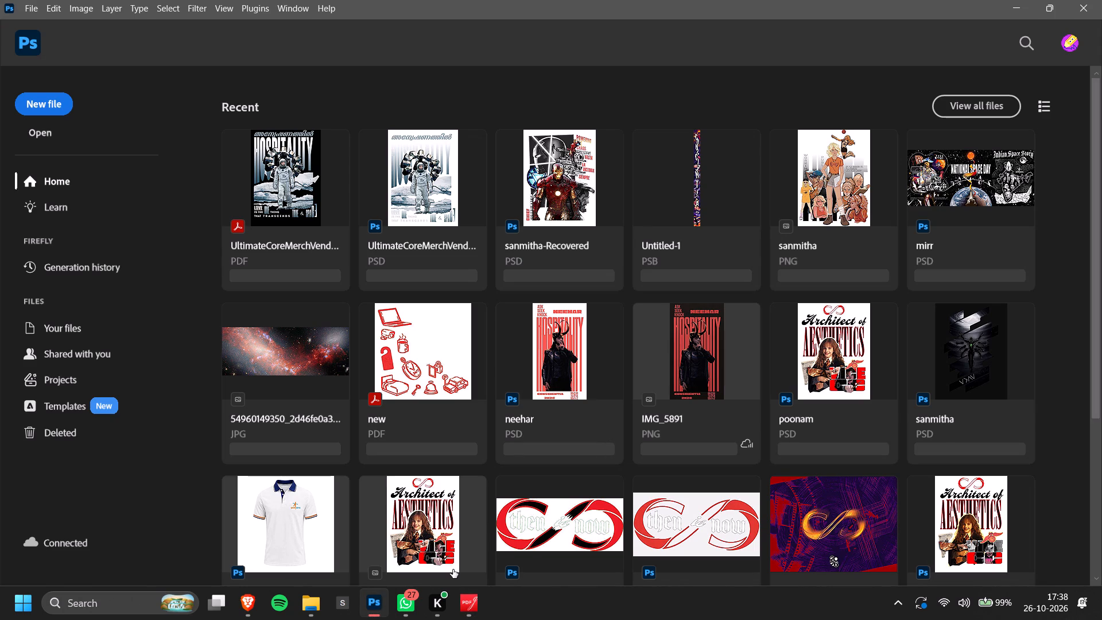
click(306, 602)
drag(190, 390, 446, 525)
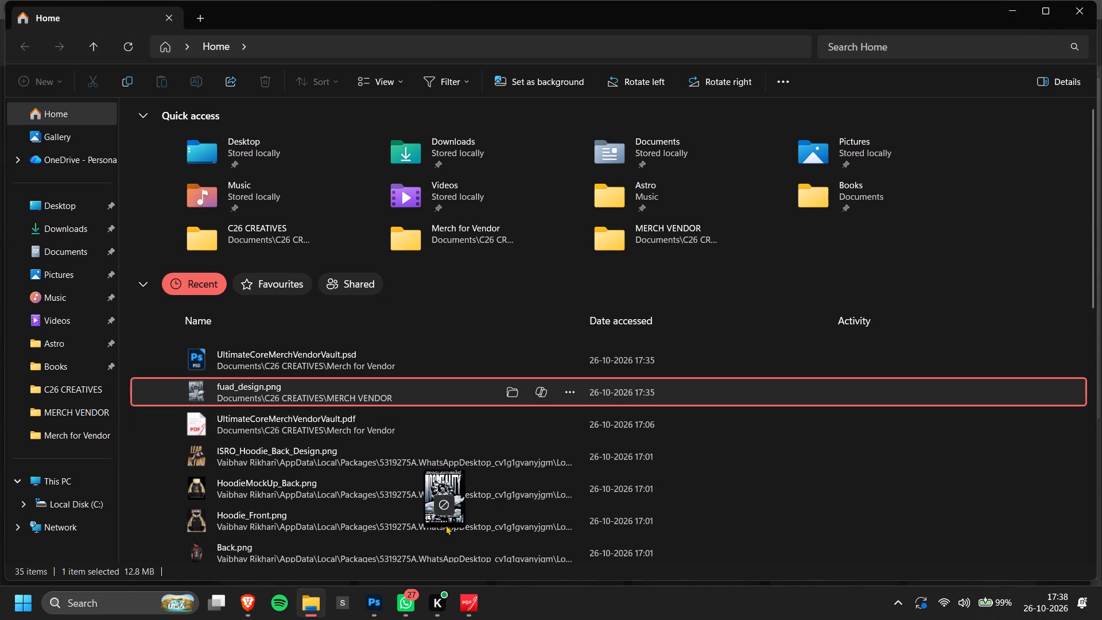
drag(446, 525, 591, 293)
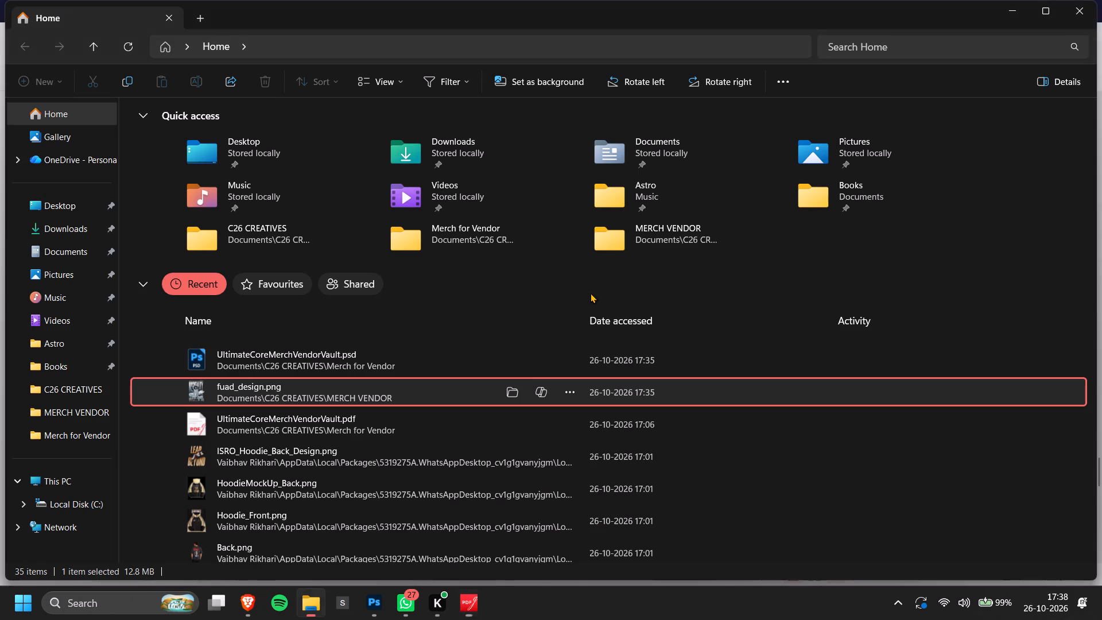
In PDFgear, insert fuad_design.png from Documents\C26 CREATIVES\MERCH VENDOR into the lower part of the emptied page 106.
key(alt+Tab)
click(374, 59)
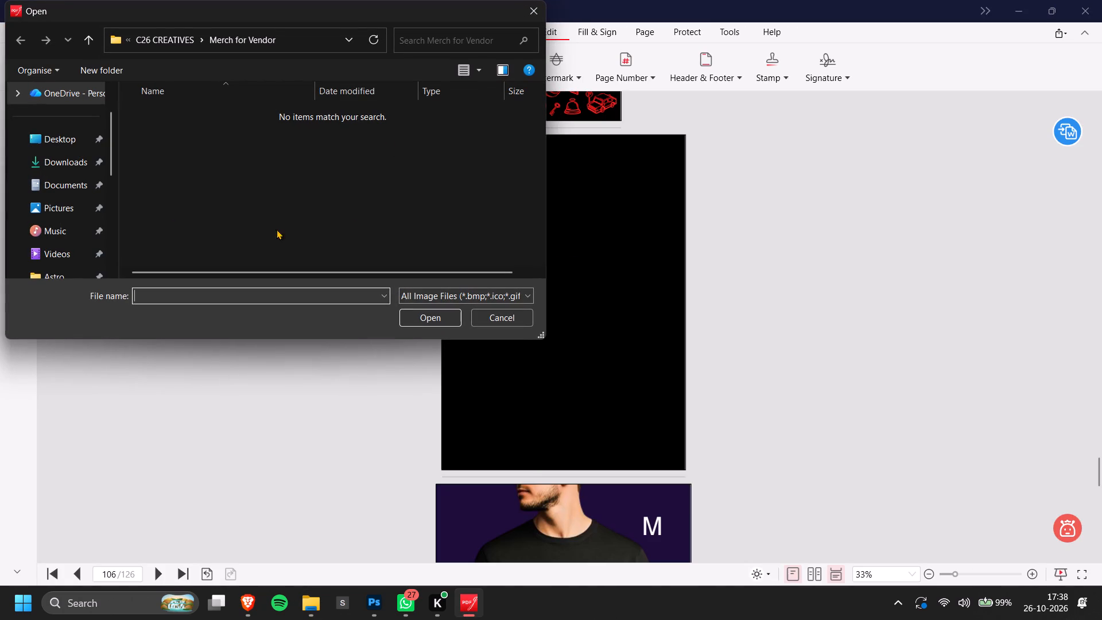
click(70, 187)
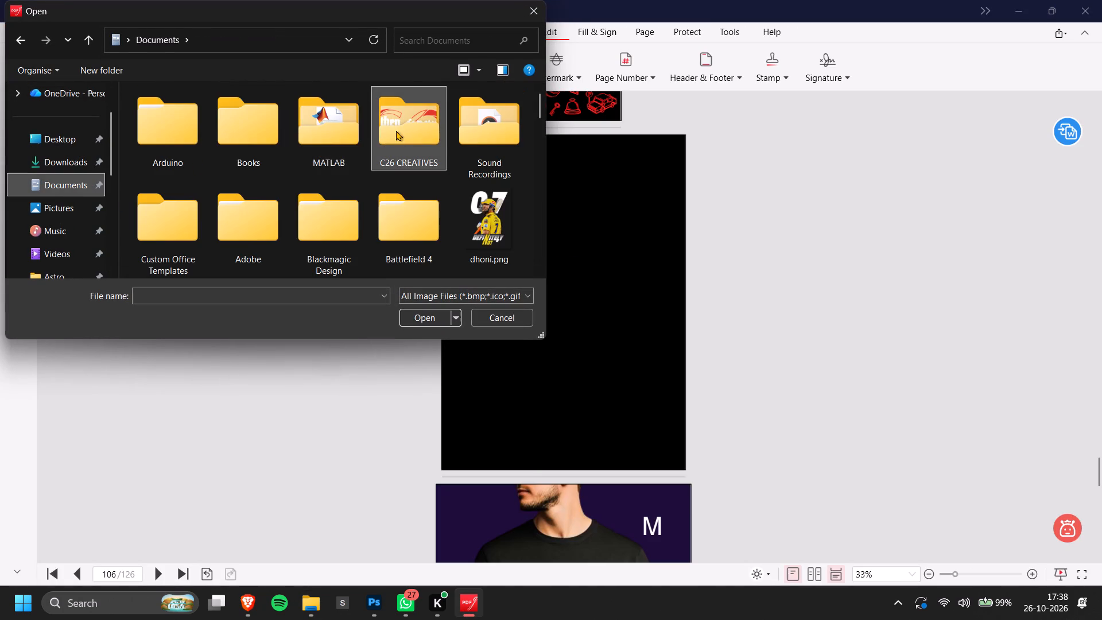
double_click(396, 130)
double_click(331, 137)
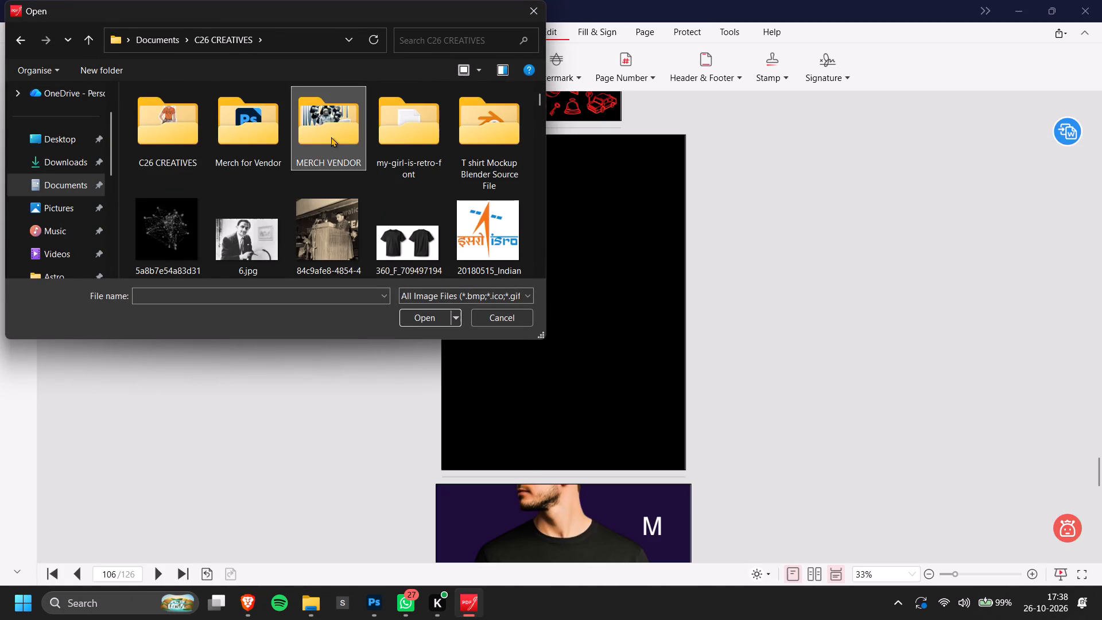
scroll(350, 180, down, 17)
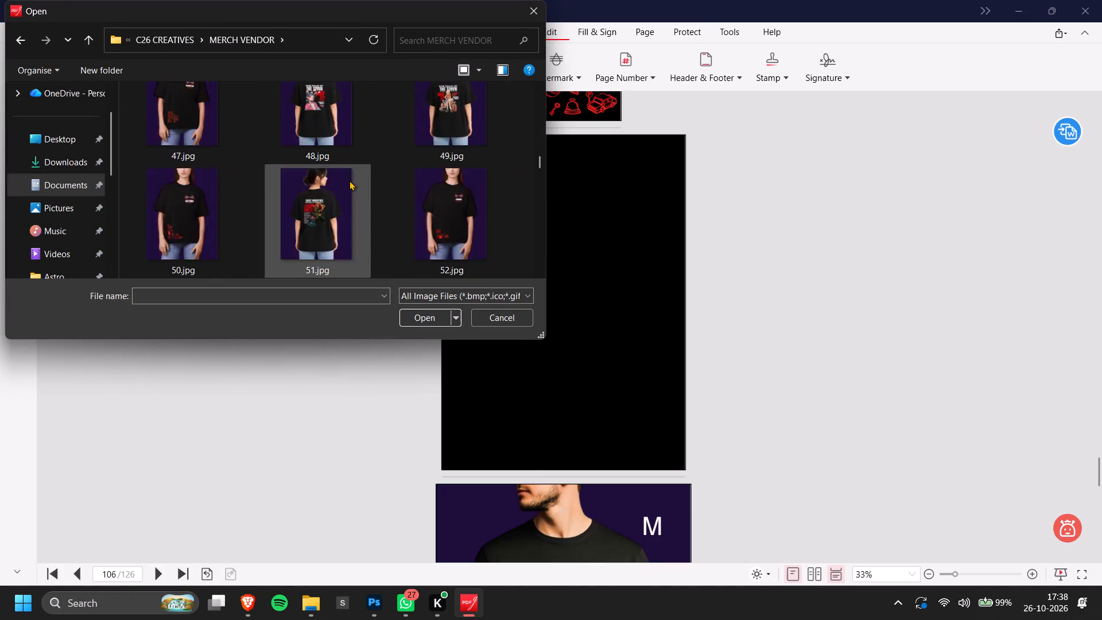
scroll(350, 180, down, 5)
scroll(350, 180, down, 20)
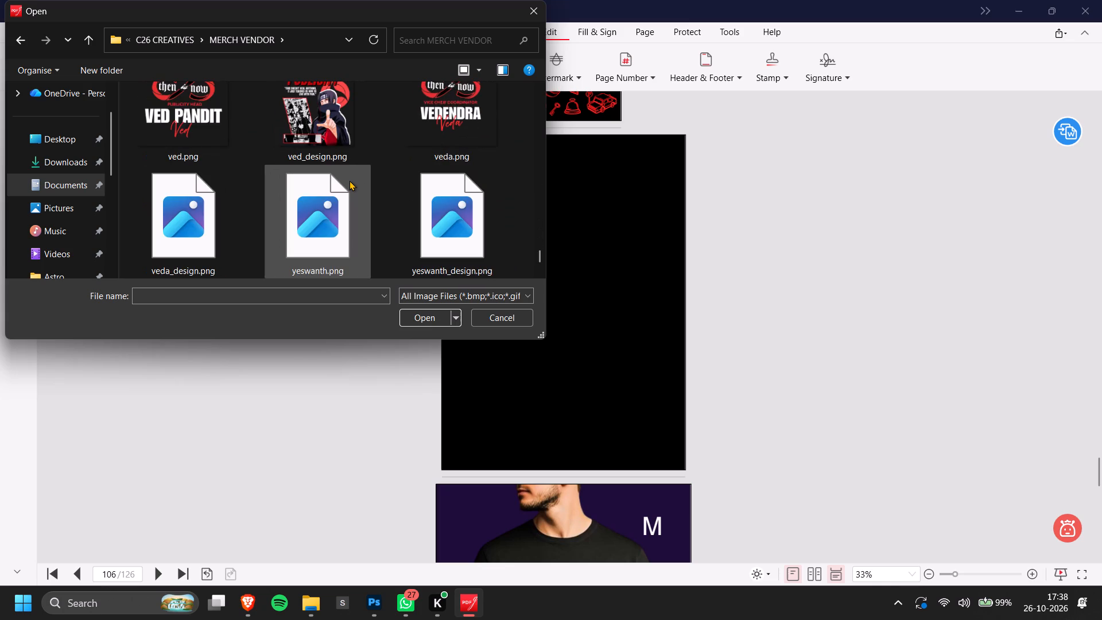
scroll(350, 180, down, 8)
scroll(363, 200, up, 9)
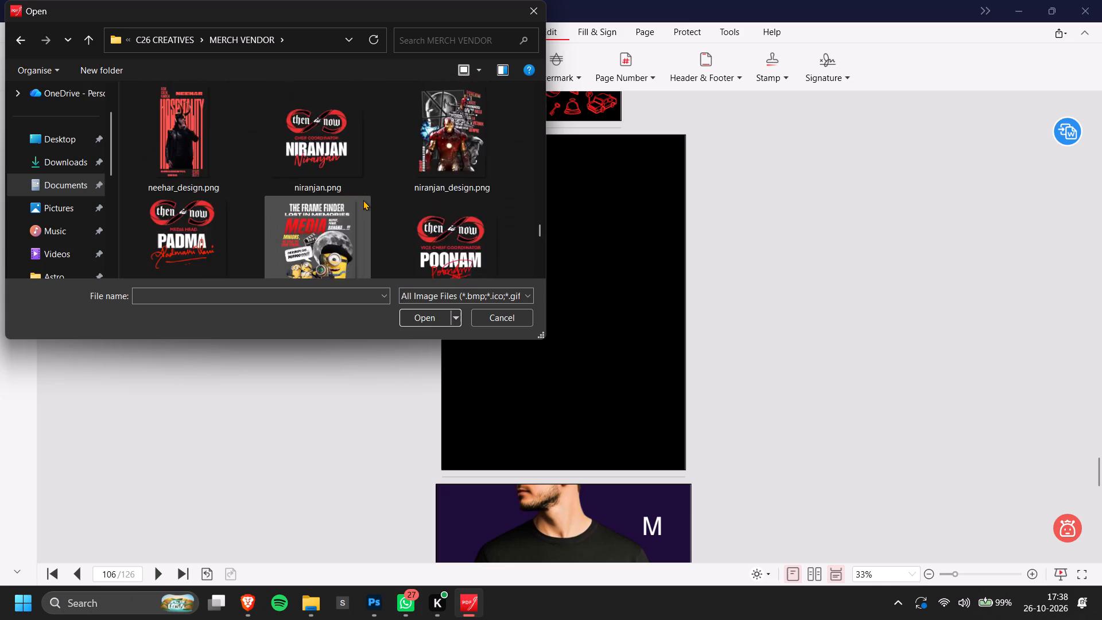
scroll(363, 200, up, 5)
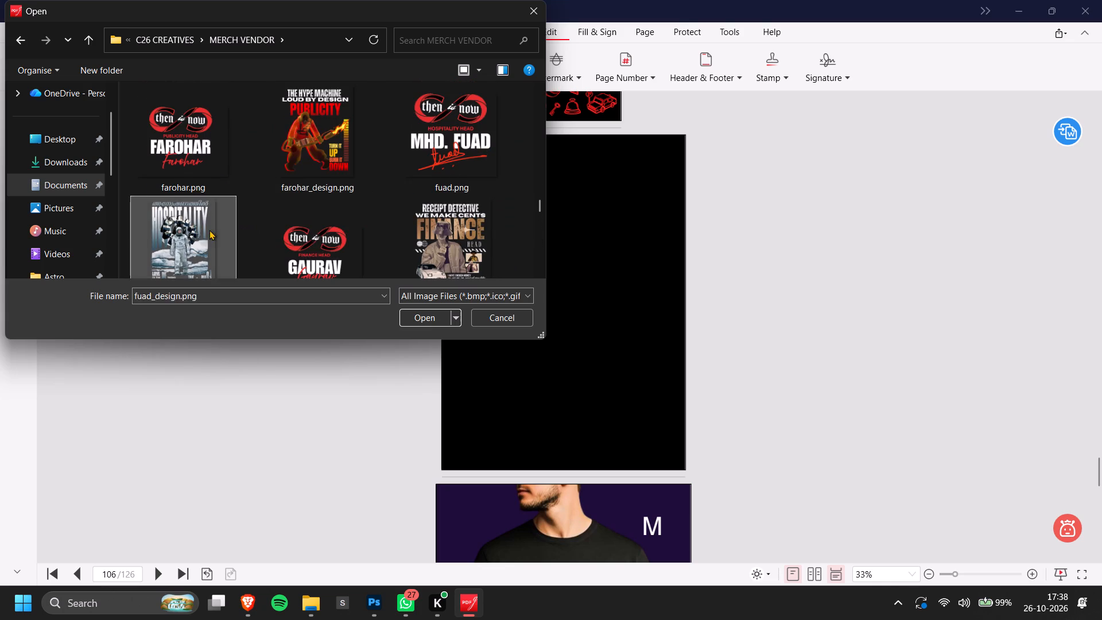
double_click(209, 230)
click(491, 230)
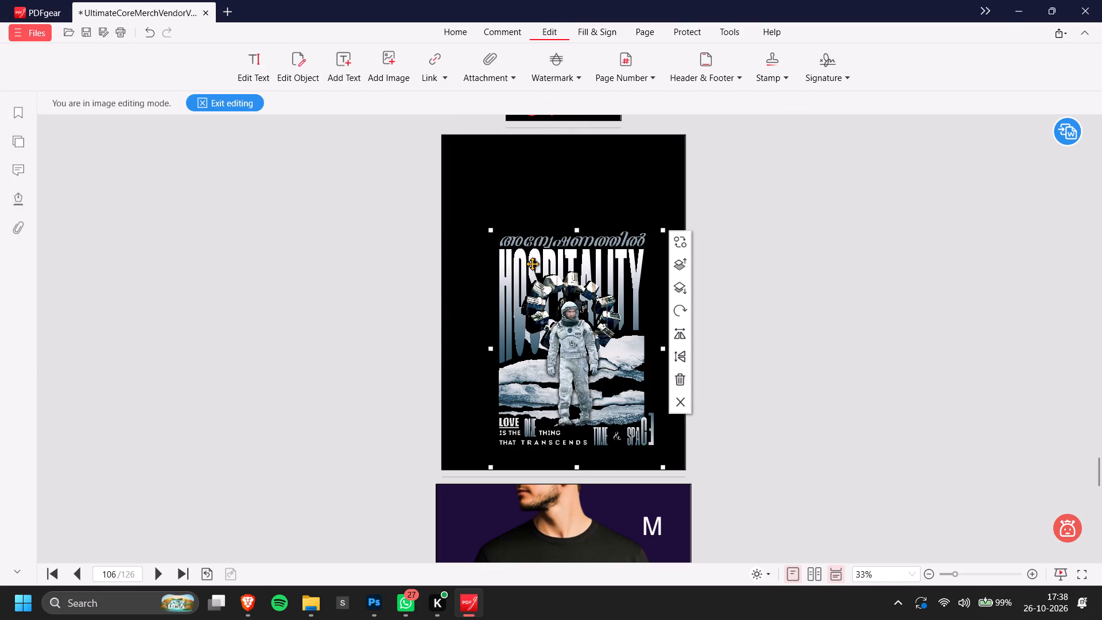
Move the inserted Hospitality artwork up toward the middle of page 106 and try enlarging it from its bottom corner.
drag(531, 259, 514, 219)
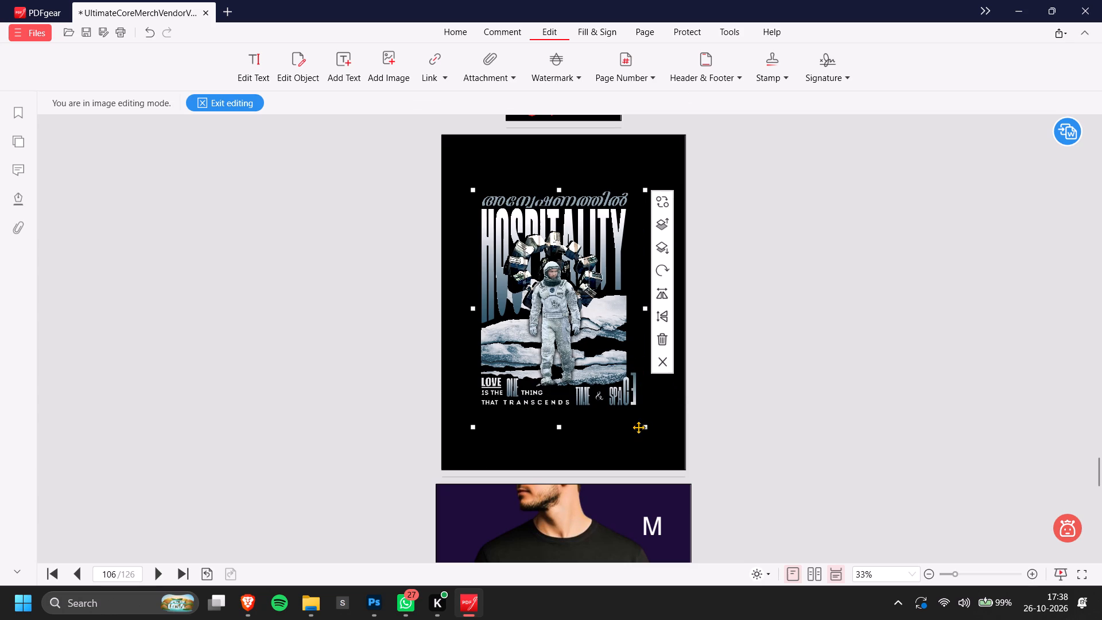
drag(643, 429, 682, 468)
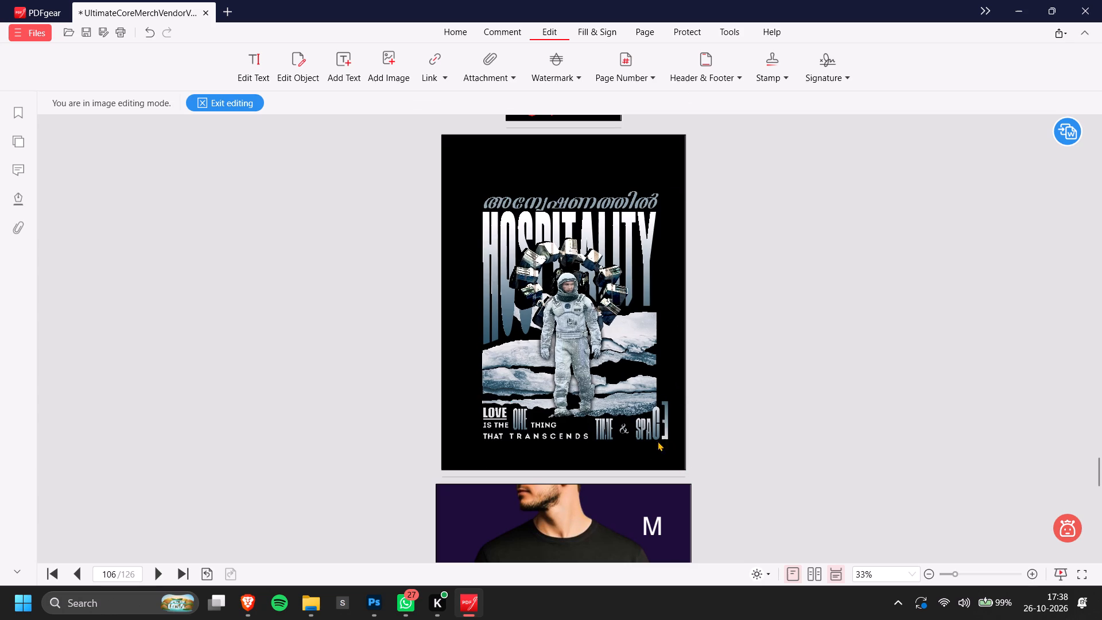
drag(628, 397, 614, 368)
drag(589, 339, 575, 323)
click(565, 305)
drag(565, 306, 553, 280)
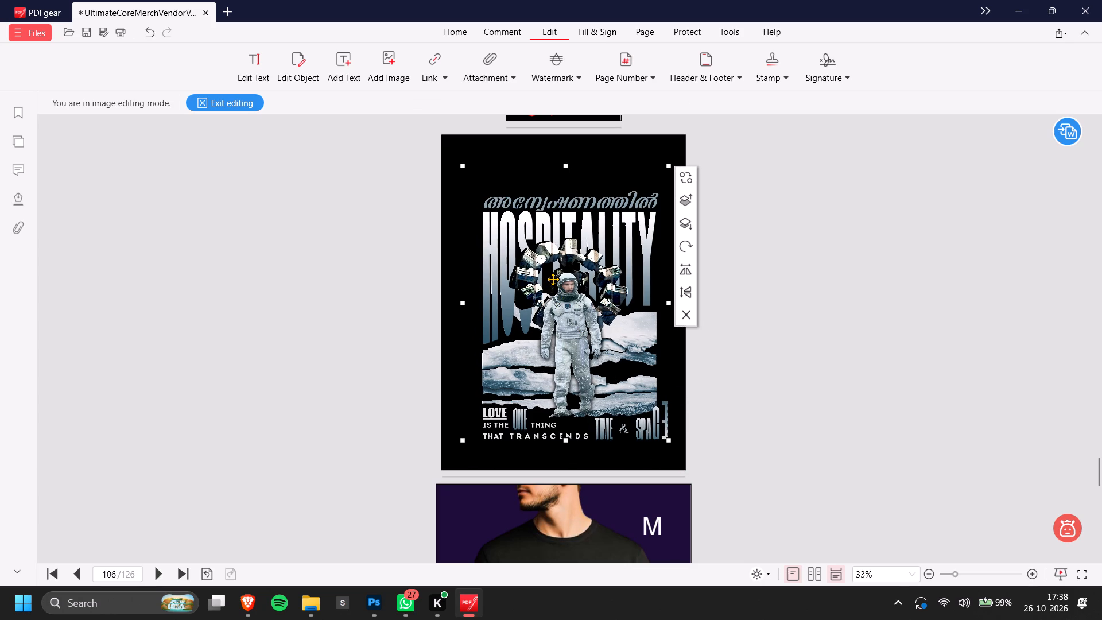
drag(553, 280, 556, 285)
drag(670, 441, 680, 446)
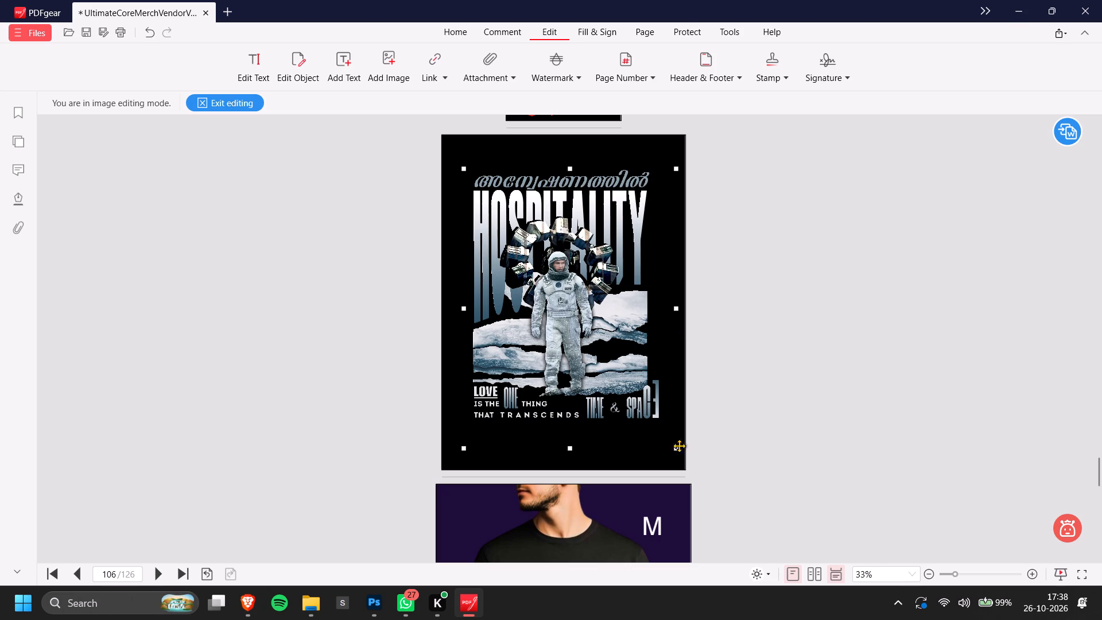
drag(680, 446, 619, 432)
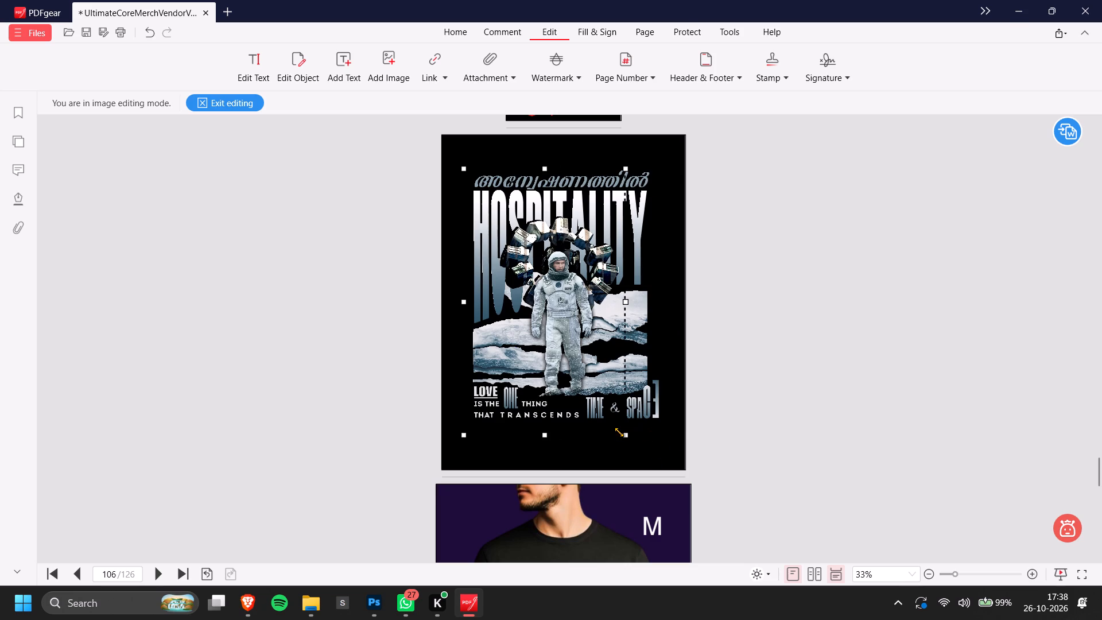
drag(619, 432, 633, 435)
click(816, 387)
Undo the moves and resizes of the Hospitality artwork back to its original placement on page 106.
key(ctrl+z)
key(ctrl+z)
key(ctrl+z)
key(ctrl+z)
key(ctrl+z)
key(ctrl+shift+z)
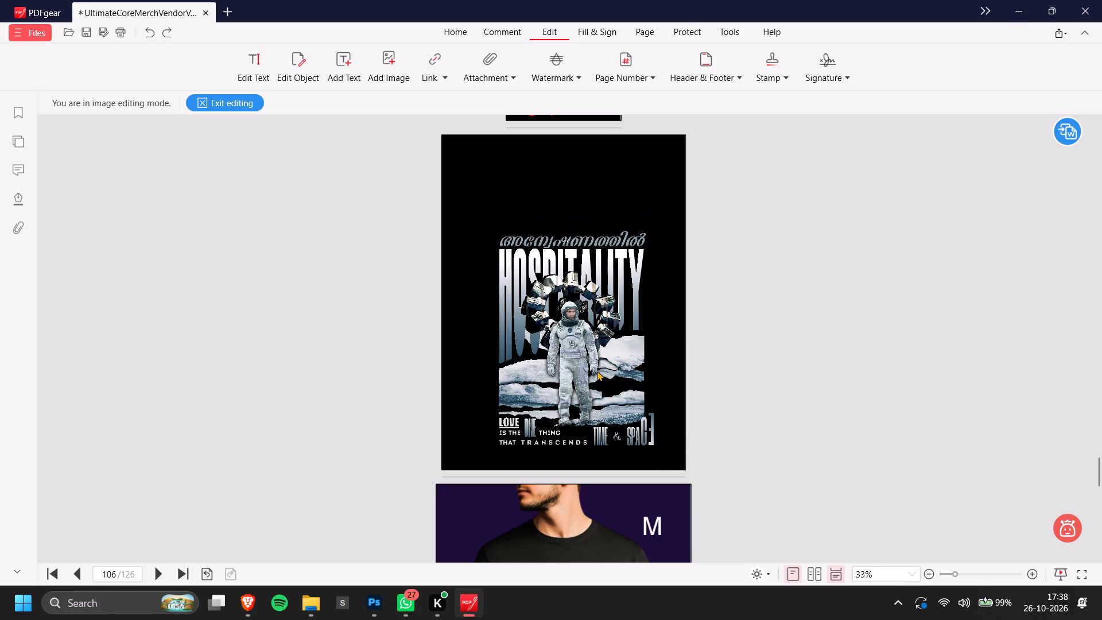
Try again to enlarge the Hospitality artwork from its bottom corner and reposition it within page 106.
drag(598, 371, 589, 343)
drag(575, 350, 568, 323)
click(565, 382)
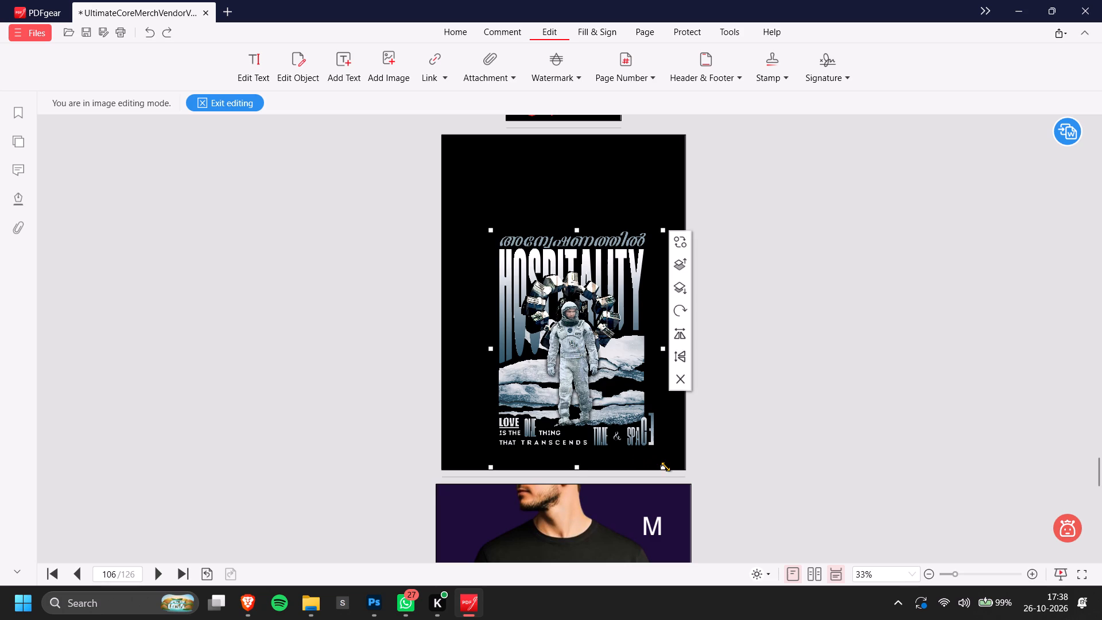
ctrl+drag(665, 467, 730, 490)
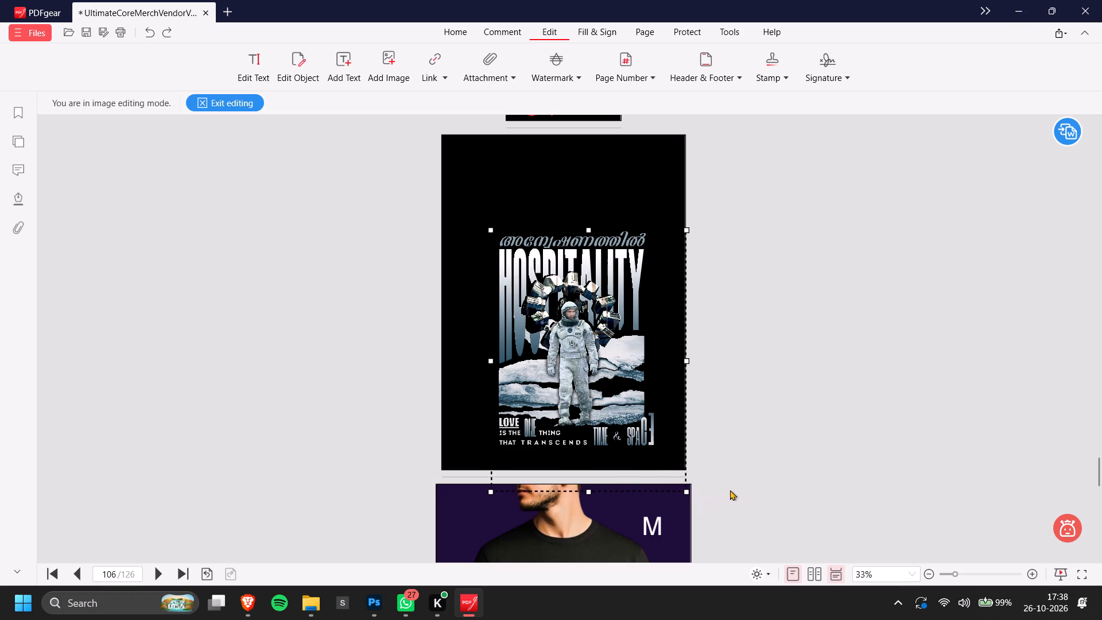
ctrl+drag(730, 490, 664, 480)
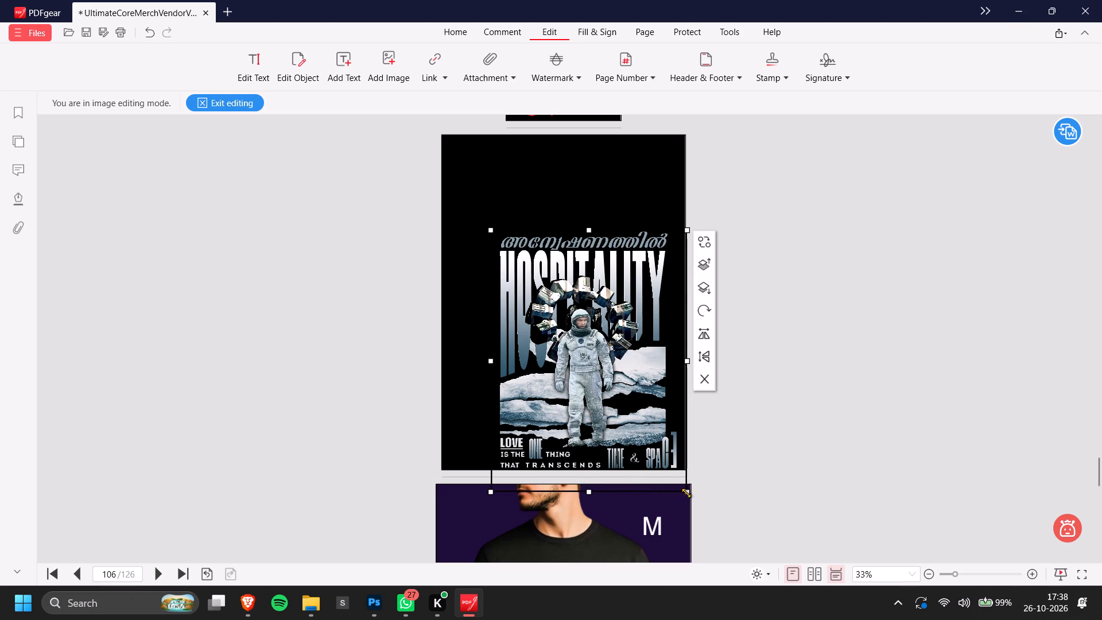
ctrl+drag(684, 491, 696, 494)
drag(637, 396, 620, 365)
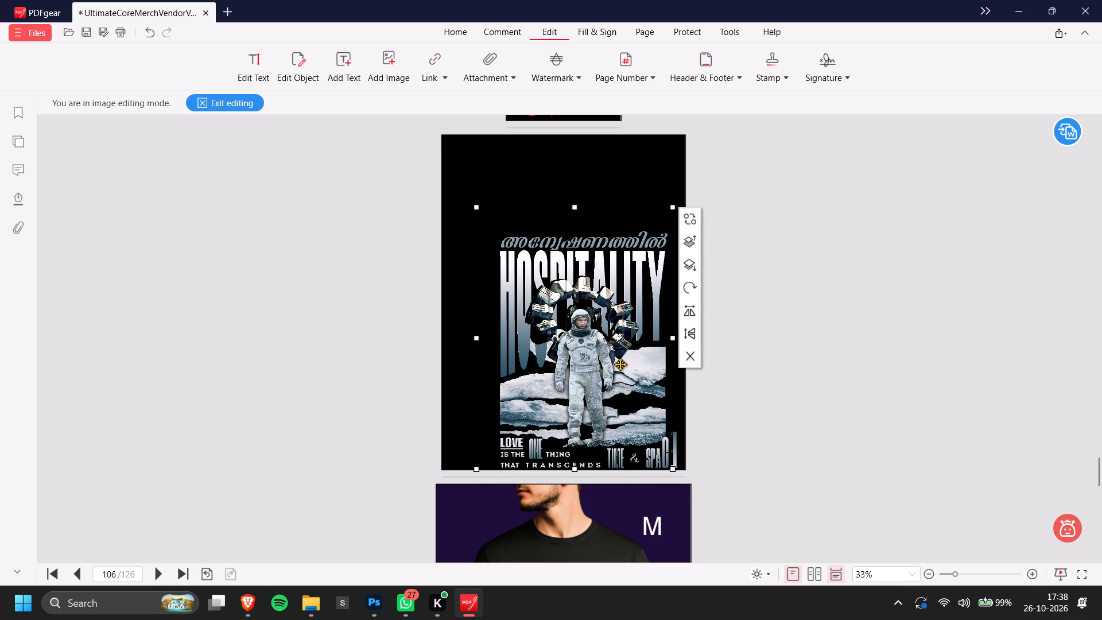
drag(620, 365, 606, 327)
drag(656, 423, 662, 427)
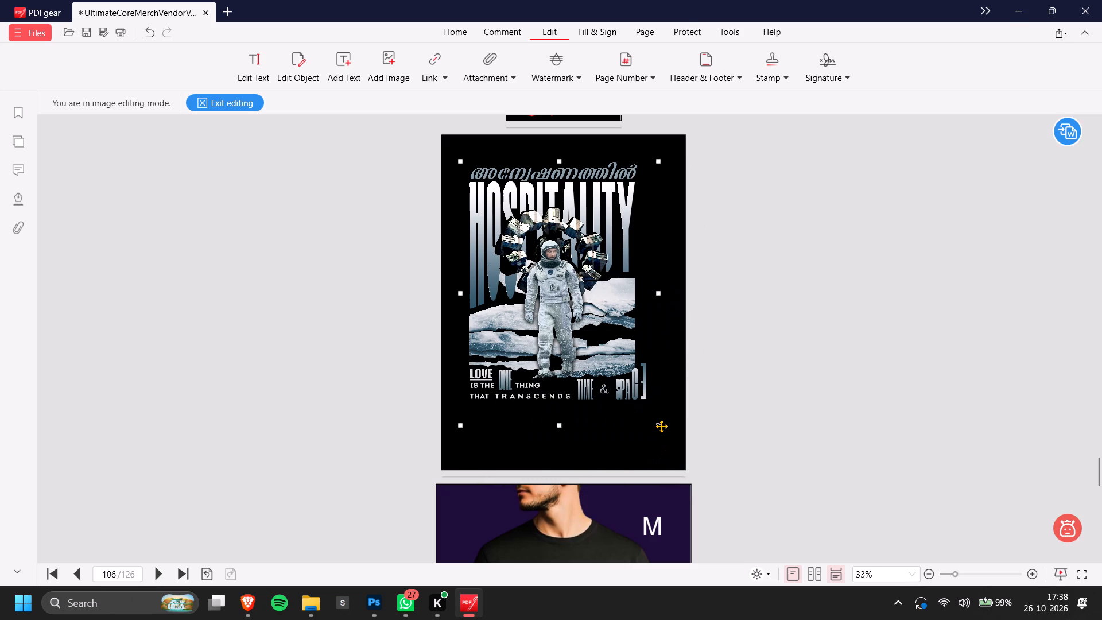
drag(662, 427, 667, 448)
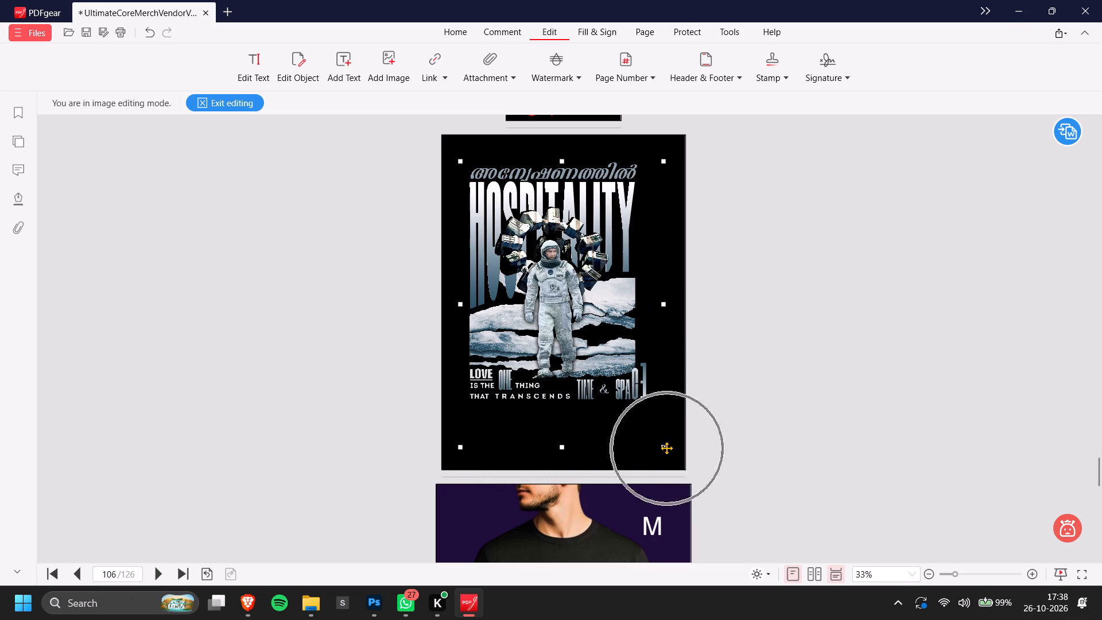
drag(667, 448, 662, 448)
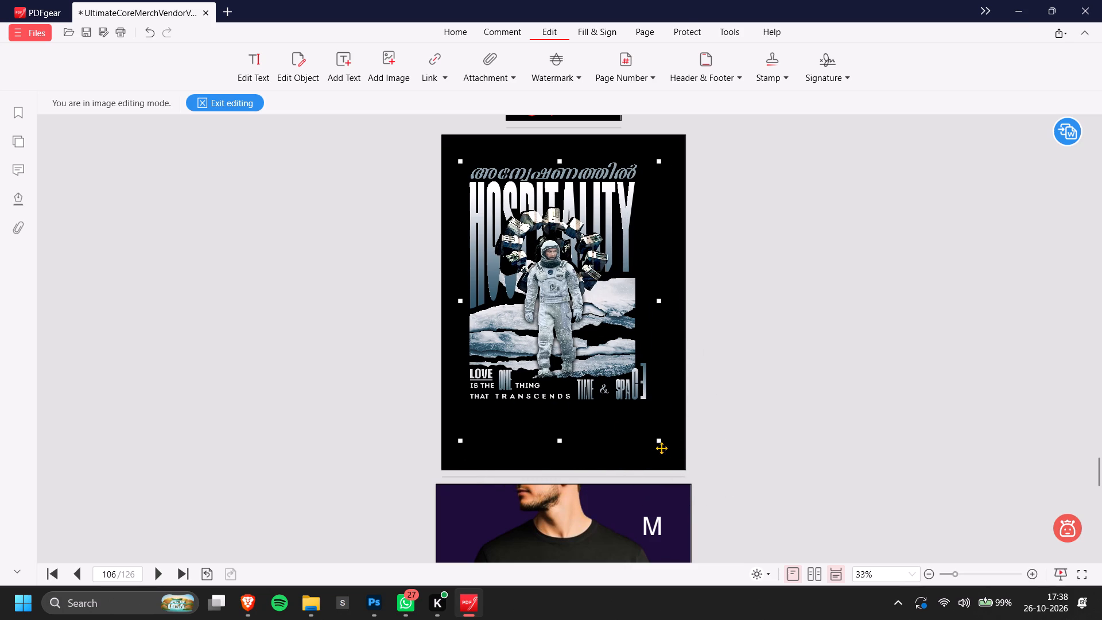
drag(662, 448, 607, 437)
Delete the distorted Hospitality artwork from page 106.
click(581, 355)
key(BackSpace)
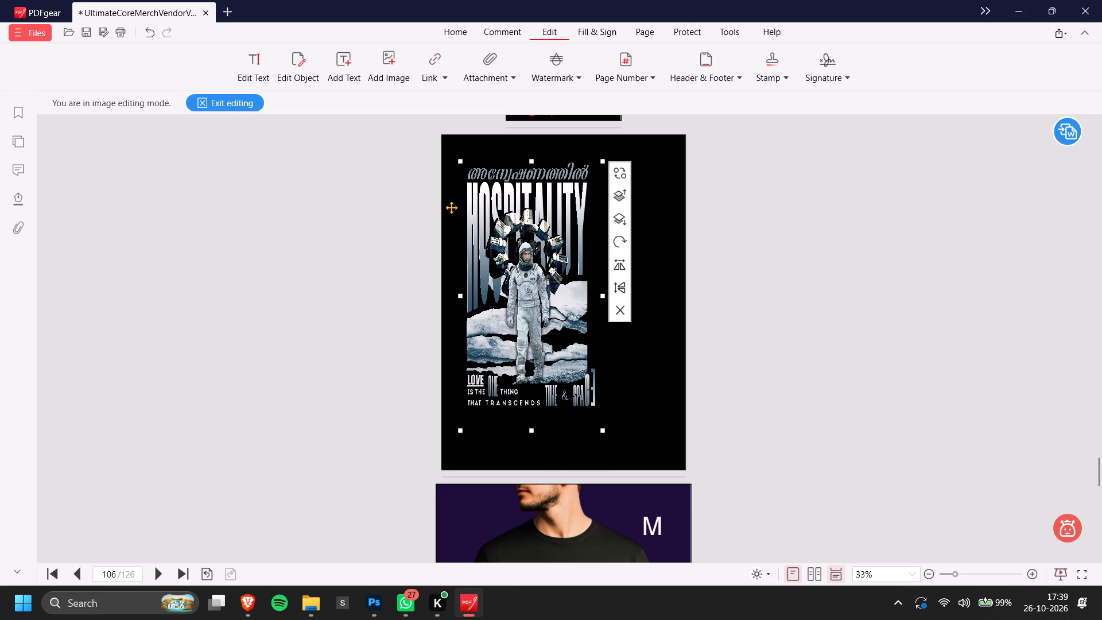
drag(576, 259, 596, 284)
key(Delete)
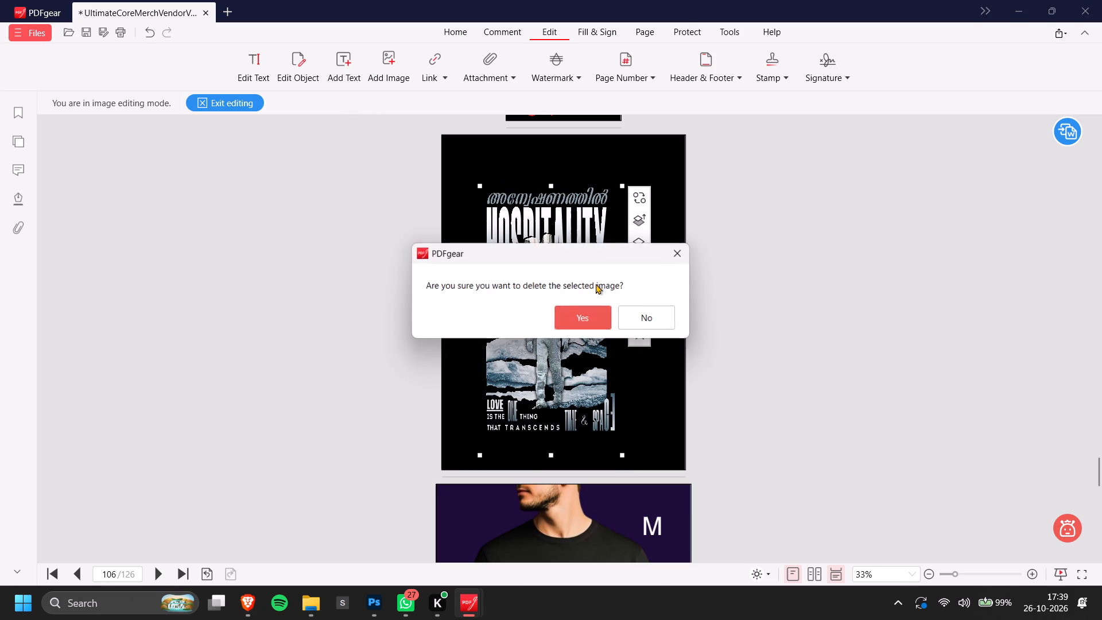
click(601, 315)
Insert fuad_design.png from the MERCH VENDOR folder onto page 106 again, as large as fits in the page's lower part.
click(394, 69)
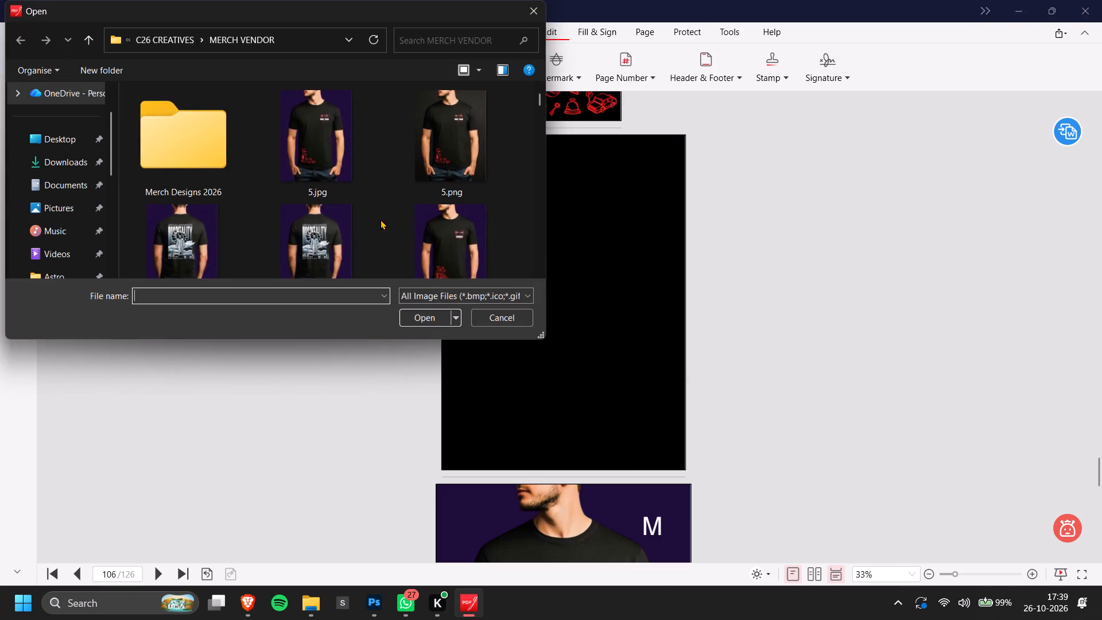
scroll(263, 222, down, 12)
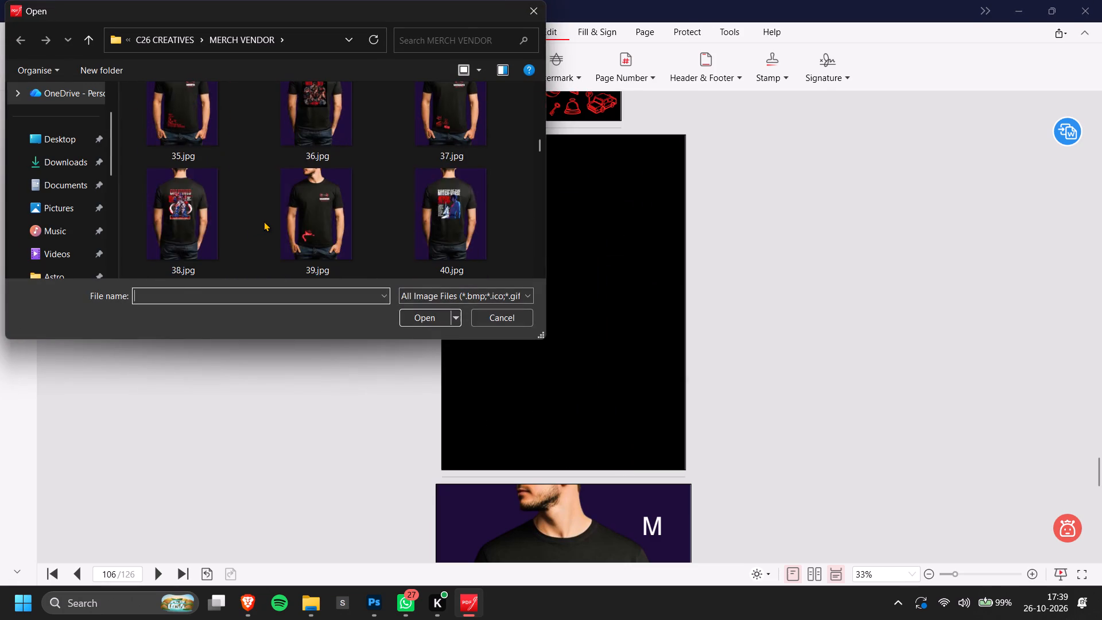
scroll(264, 221, down, 8)
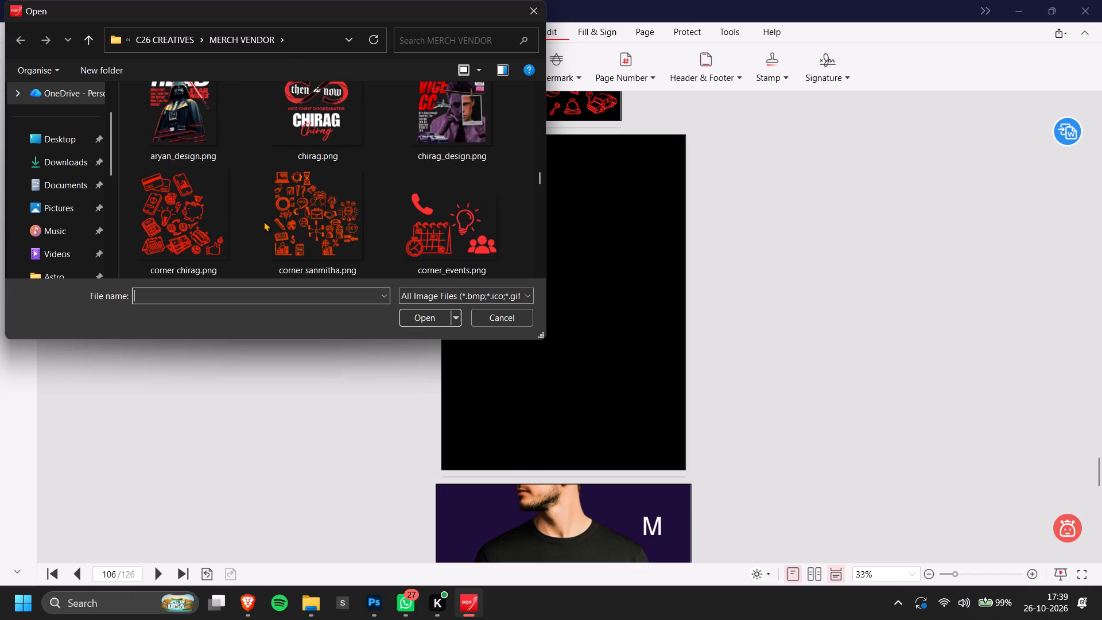
scroll(264, 221, down, 6)
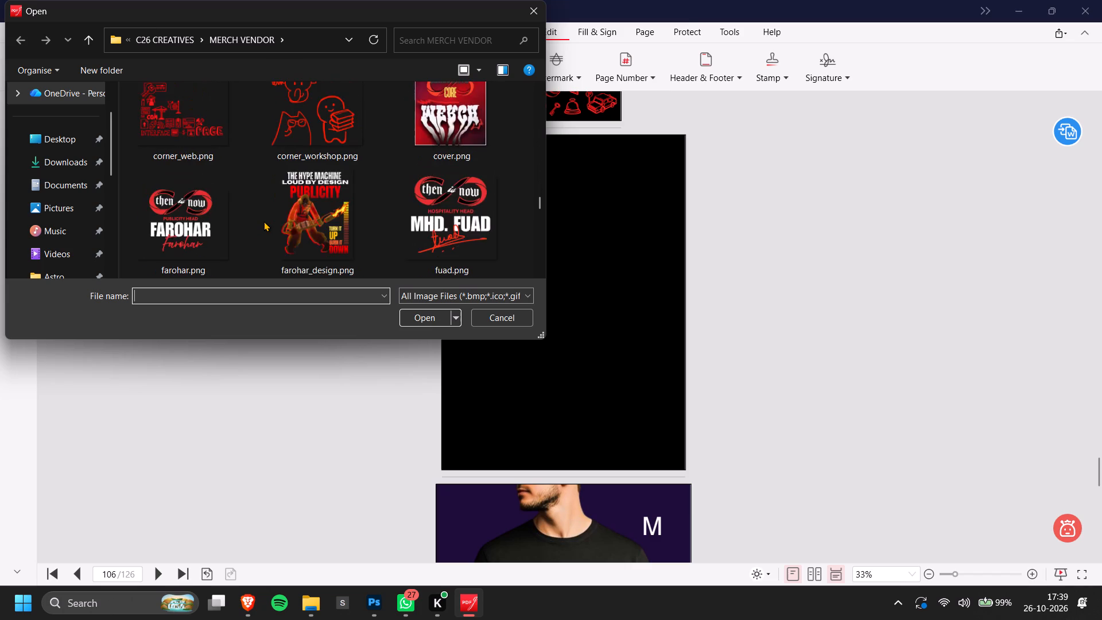
scroll(264, 221, down, 2)
scroll(264, 221, up, 1)
double_click(205, 144)
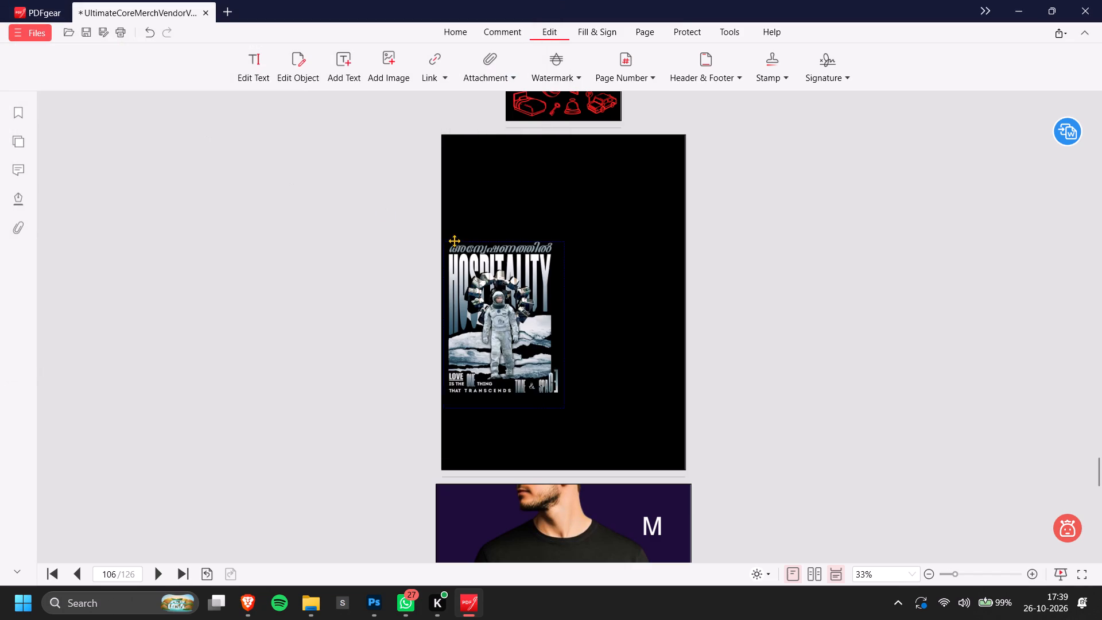
click(505, 223)
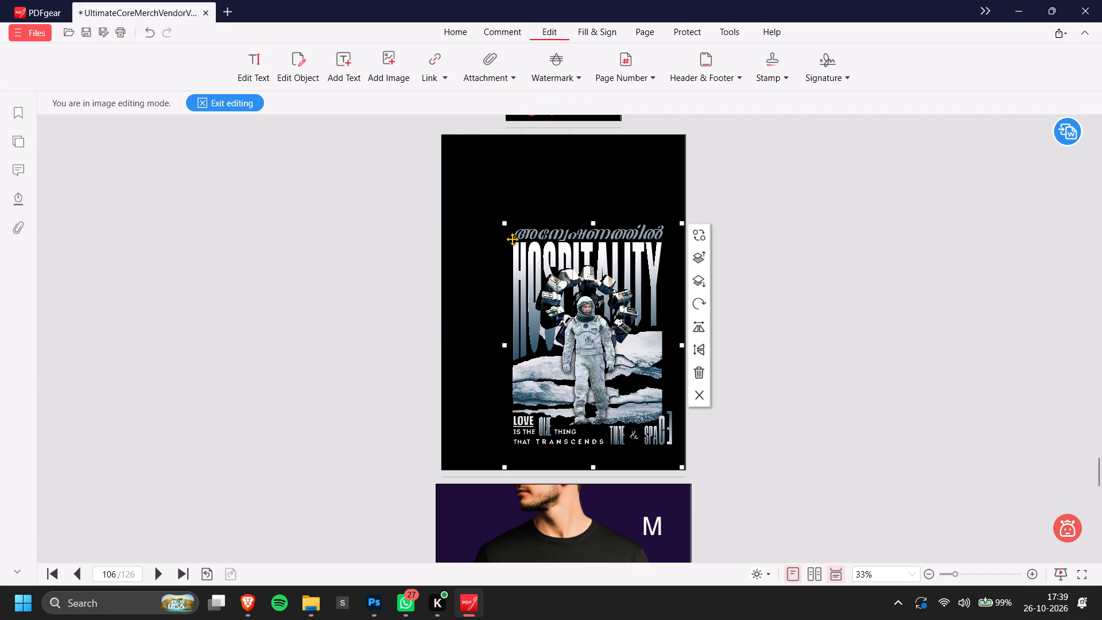
Move the new Hospitality artwork up to the centre of page 106.
drag(608, 321, 575, 280)
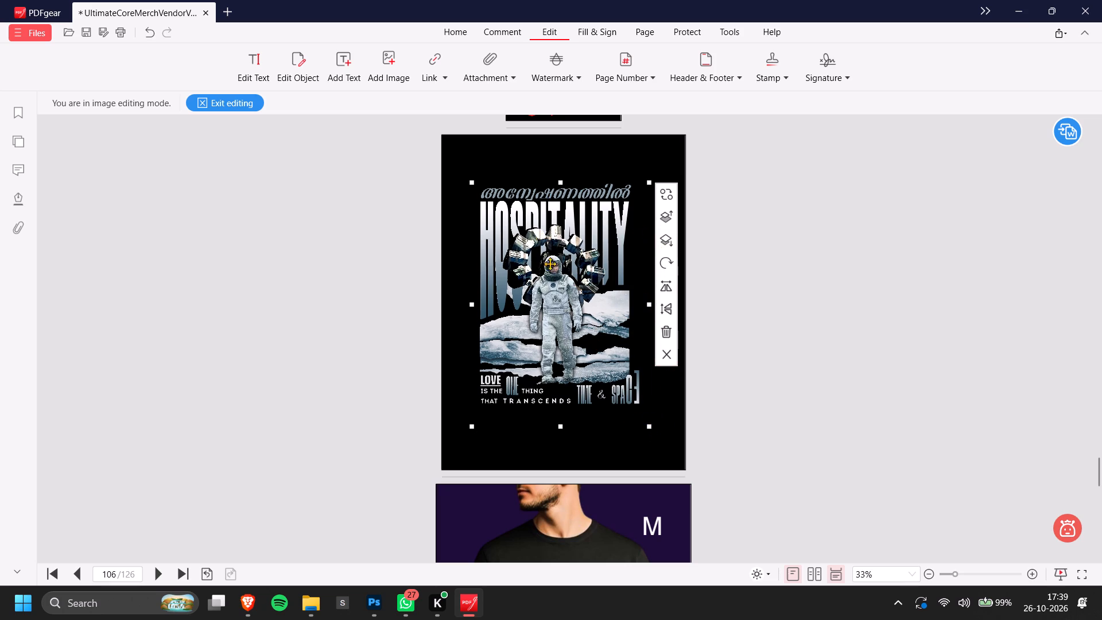
click(520, 278)
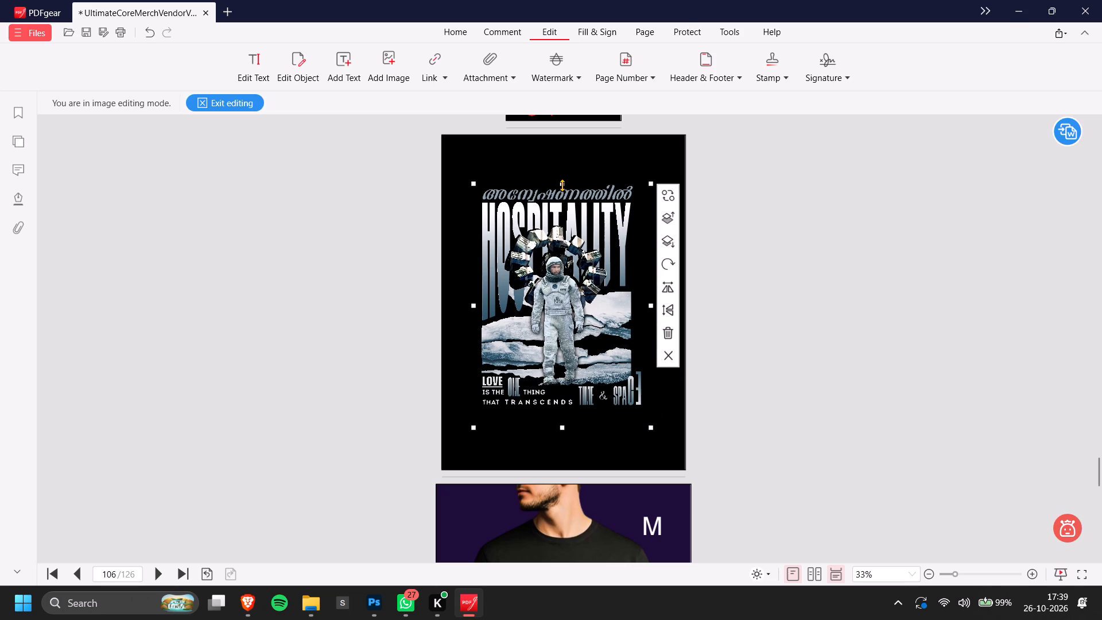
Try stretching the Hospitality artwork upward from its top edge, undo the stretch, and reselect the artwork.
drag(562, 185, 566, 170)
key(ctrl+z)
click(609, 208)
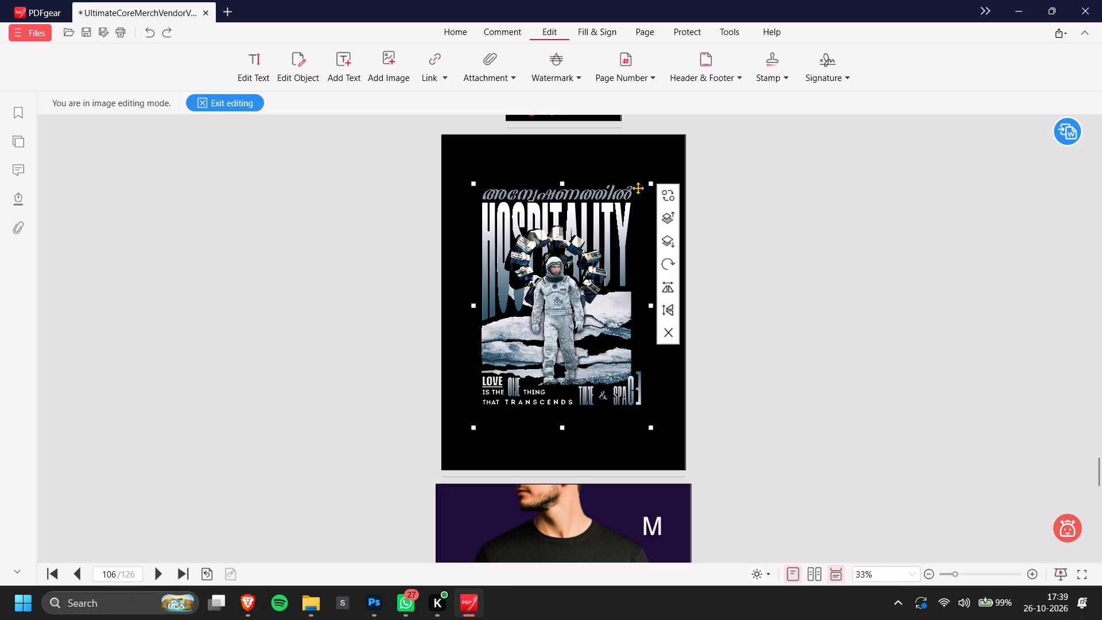
Enlarge the Hospitality artwork from its upper corner to most of page 106's width, recentring it on the page.
shift+drag(650, 185, 666, 169)
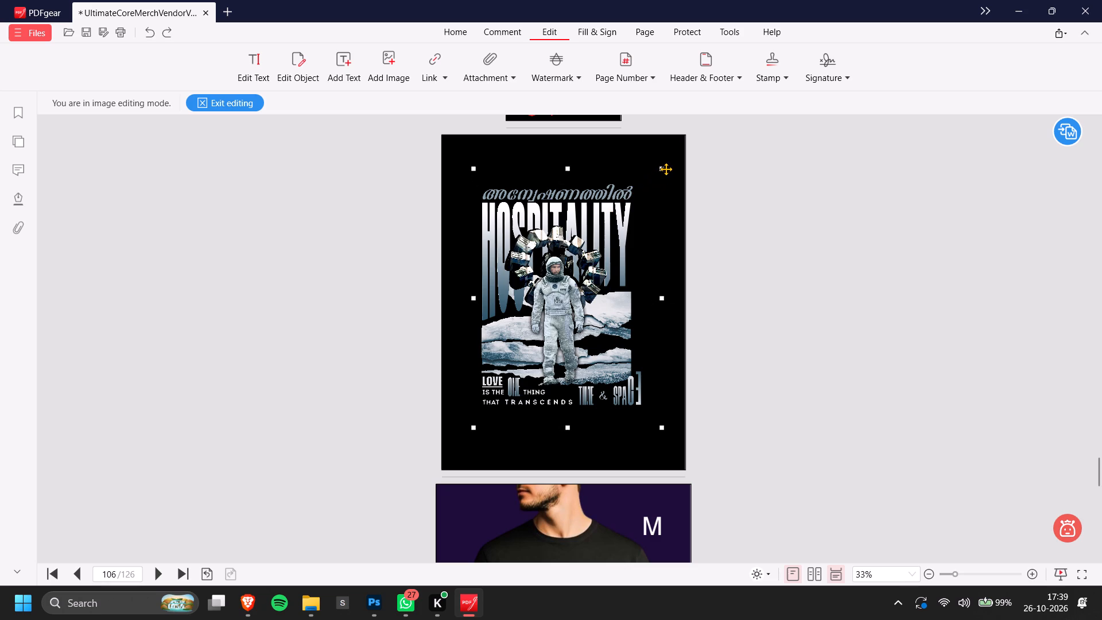
shift+drag(666, 169, 686, 206)
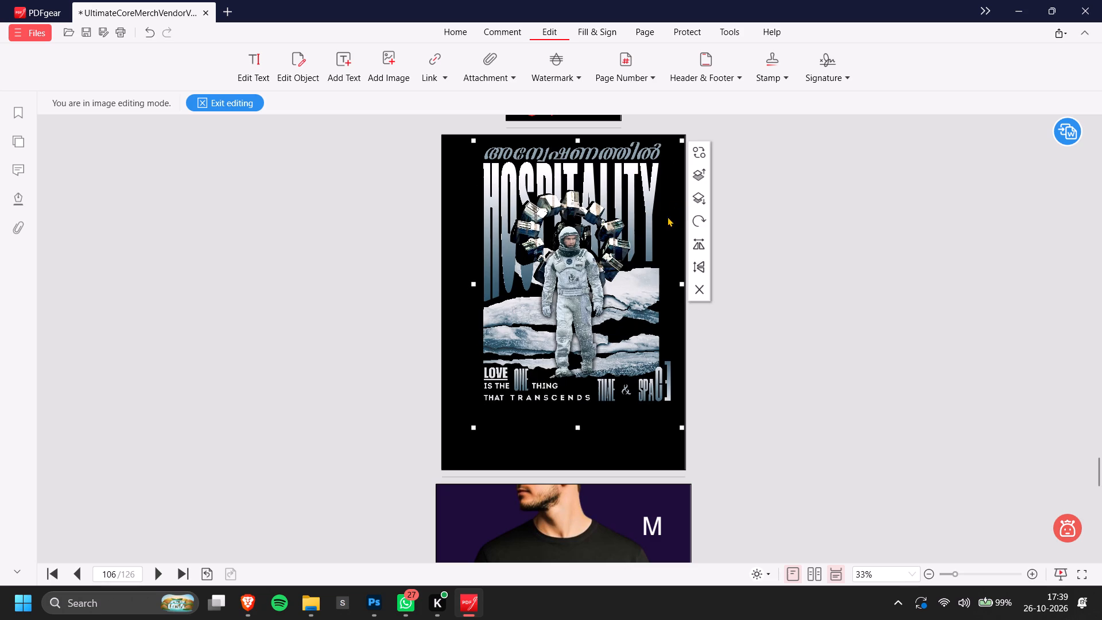
drag(627, 240, 616, 258)
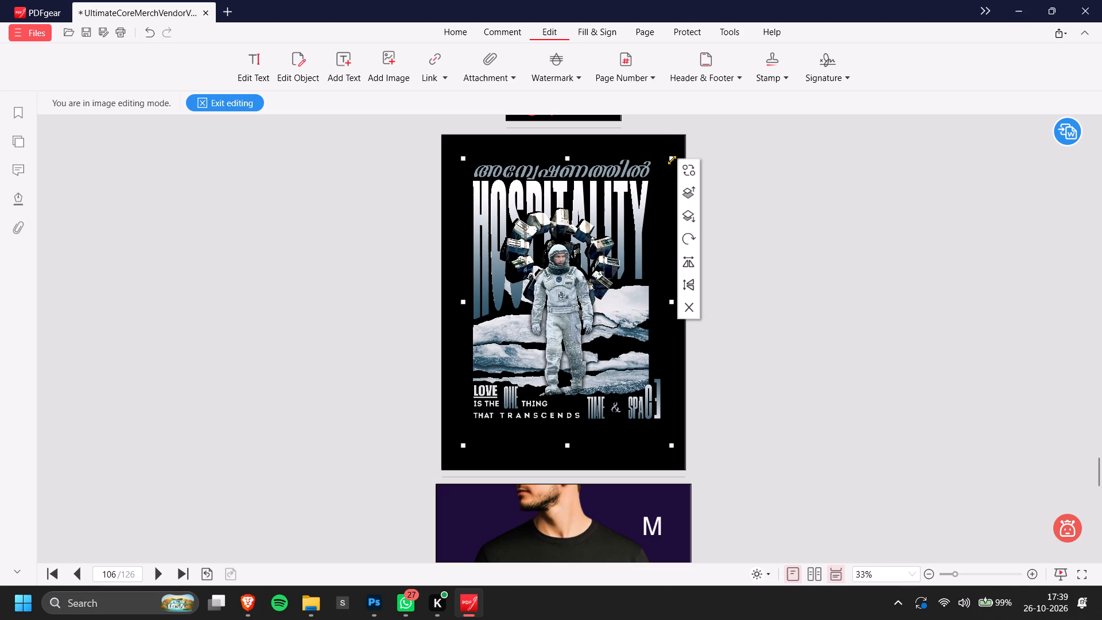
shift+drag(672, 160, 688, 142)
drag(650, 195, 643, 210)
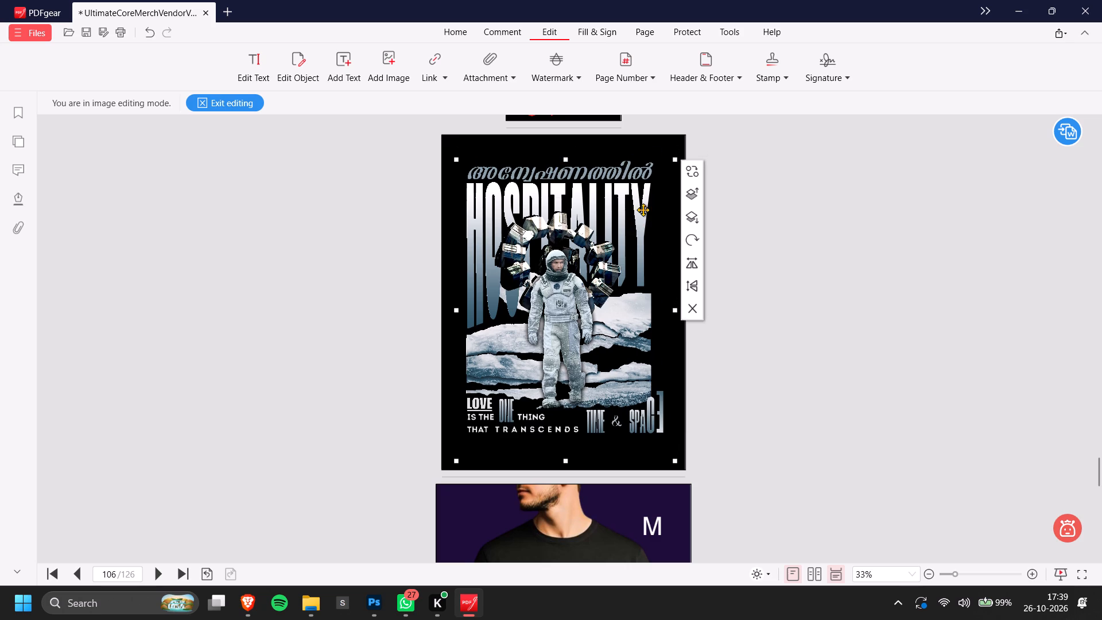
click(983, 282)
click(970, 311)
Examine the resized Hospitality artwork on page 106 and compare it with the Publicity pages that follow.
ctrl+scroll(856, 339, up, 3)
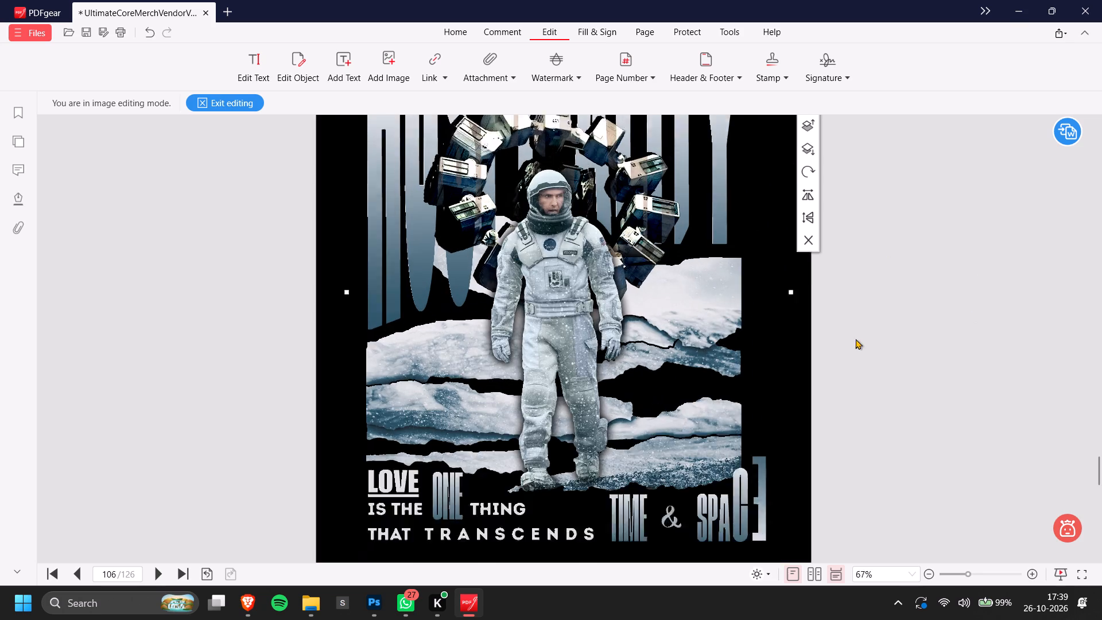
ctrl+scroll(840, 325, down, 5)
click(663, 347)
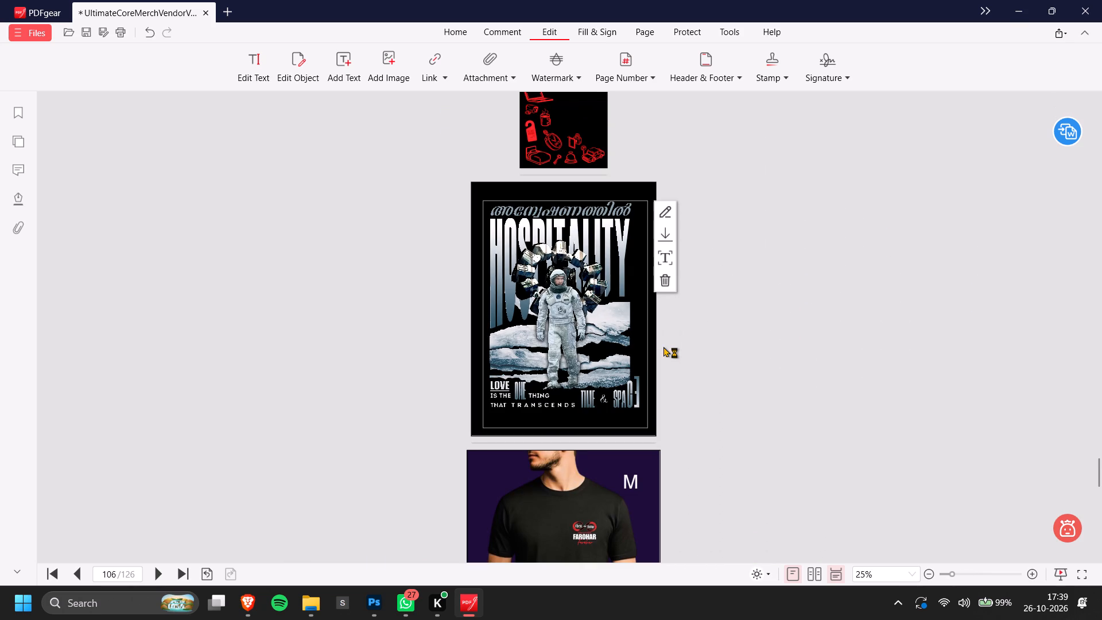
click(876, 346)
scroll(871, 351, down, 20)
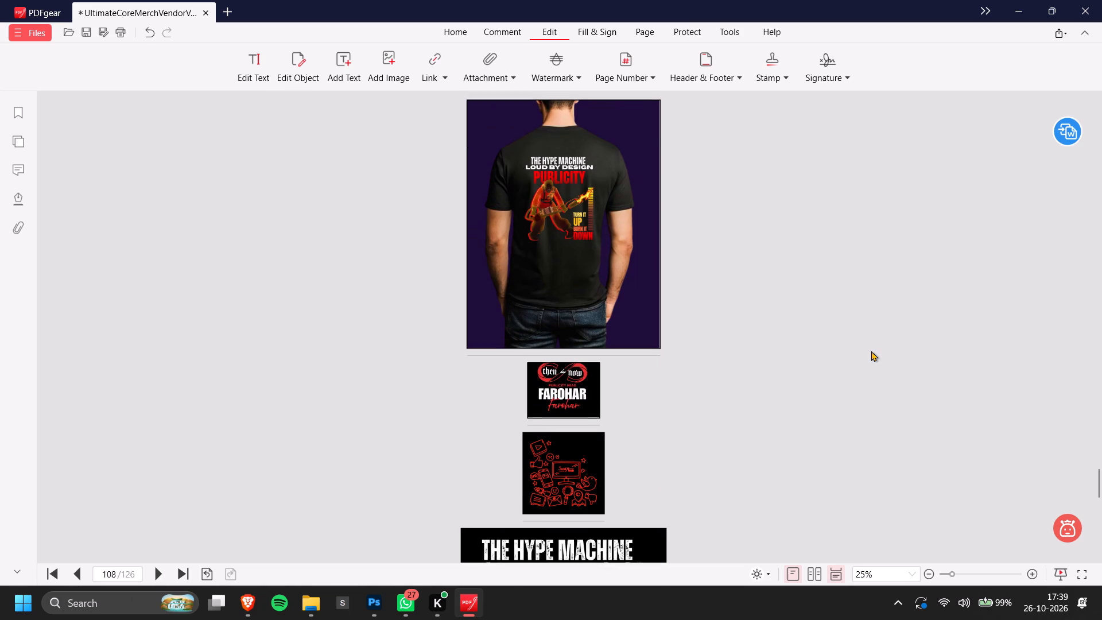
scroll(871, 351, down, 13)
scroll(871, 351, up, 14)
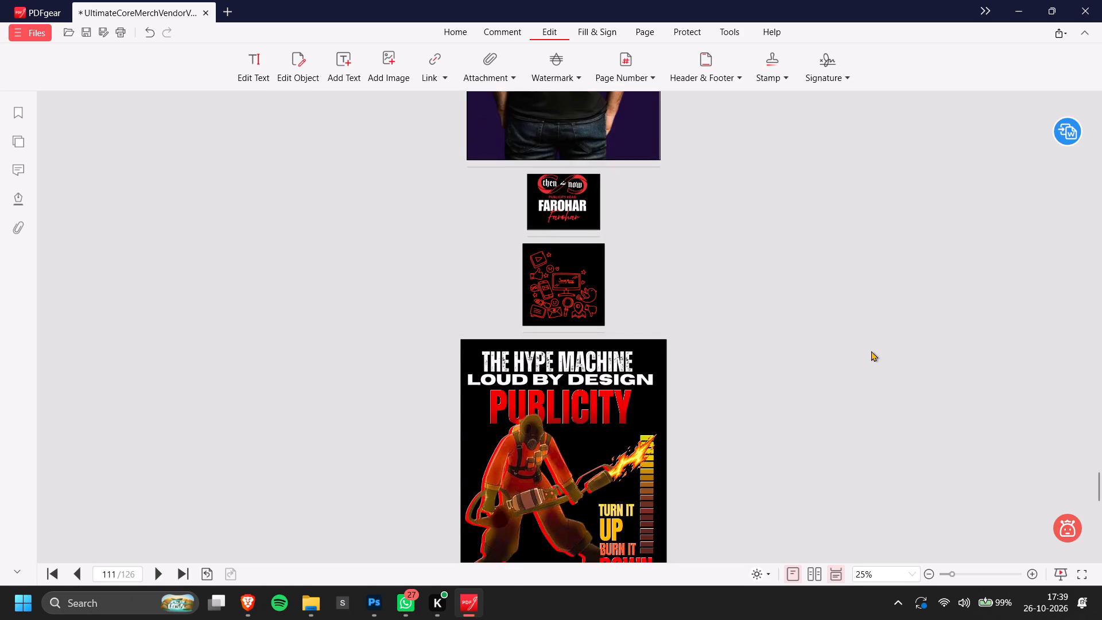
scroll(871, 351, up, 20)
scroll(871, 351, up, 2)
scroll(680, 236, up, 2)
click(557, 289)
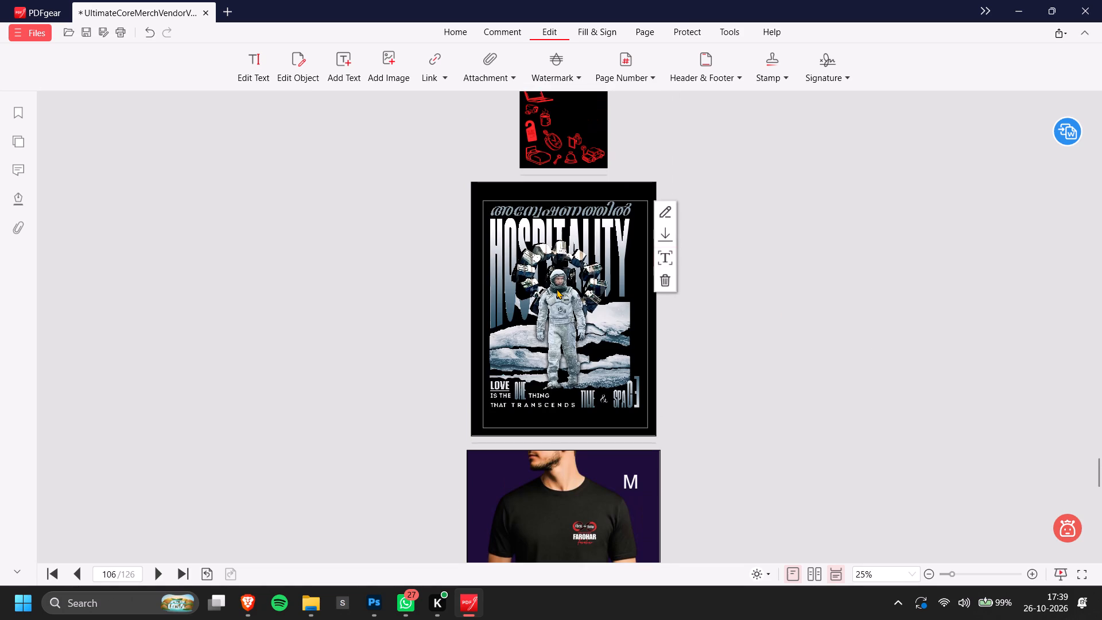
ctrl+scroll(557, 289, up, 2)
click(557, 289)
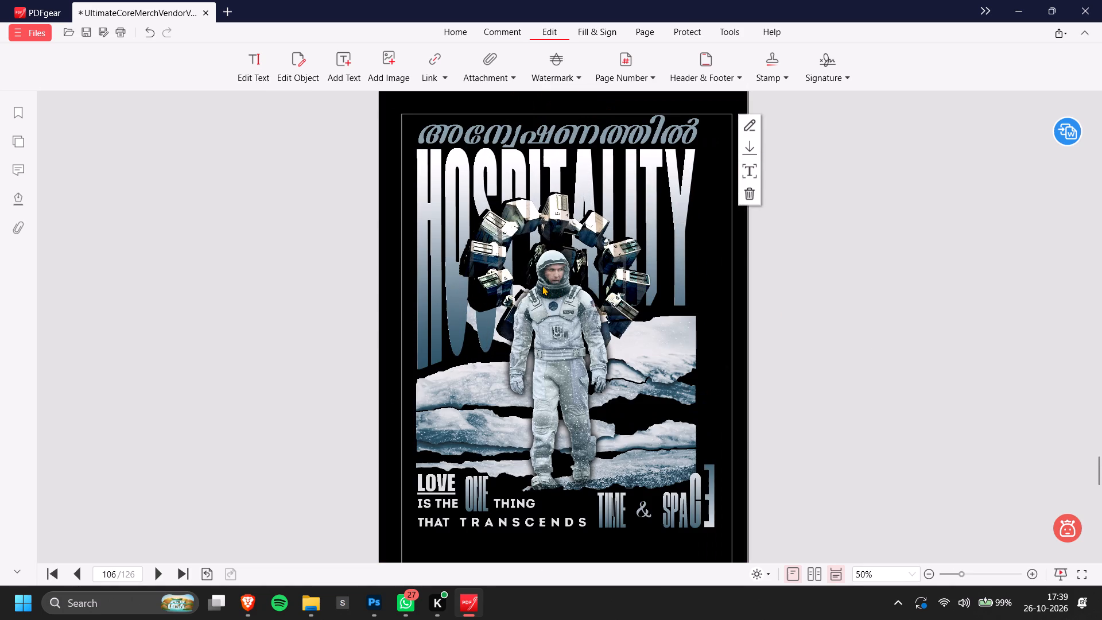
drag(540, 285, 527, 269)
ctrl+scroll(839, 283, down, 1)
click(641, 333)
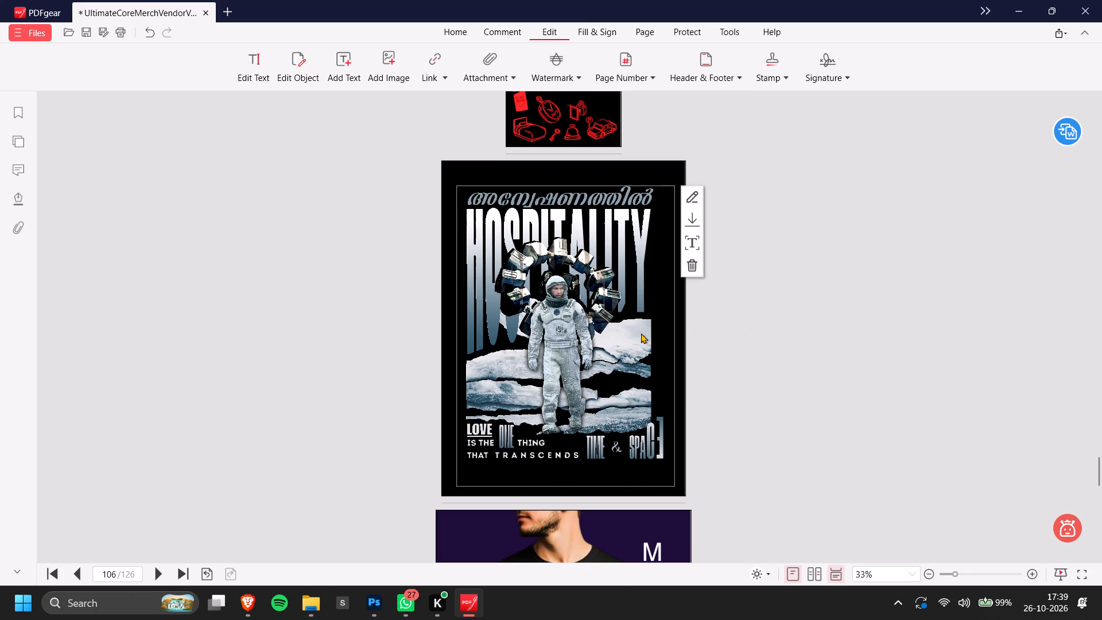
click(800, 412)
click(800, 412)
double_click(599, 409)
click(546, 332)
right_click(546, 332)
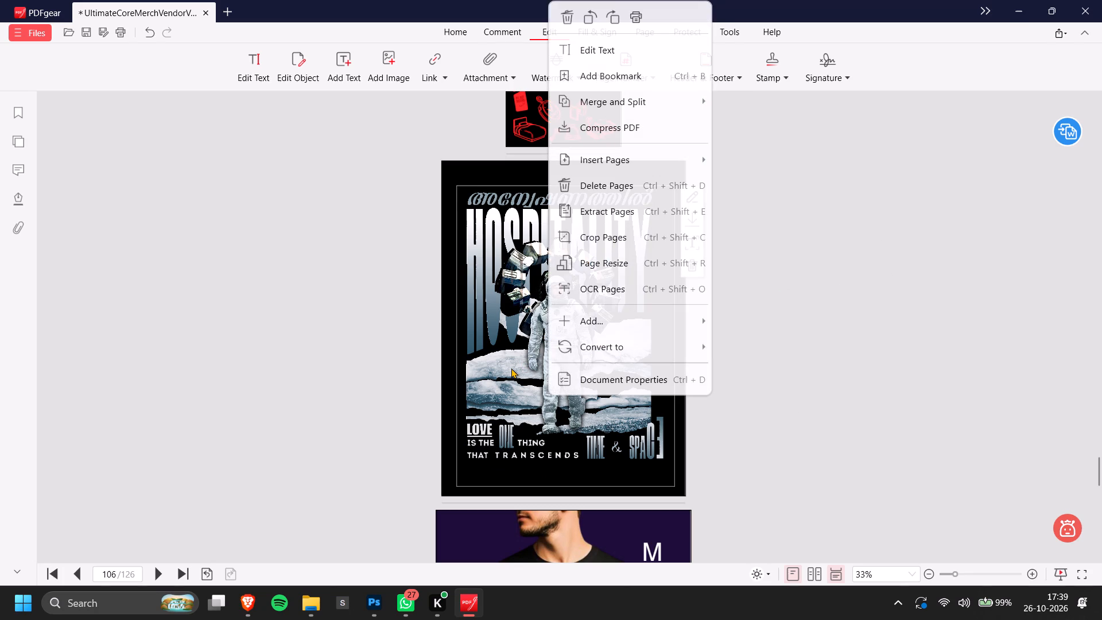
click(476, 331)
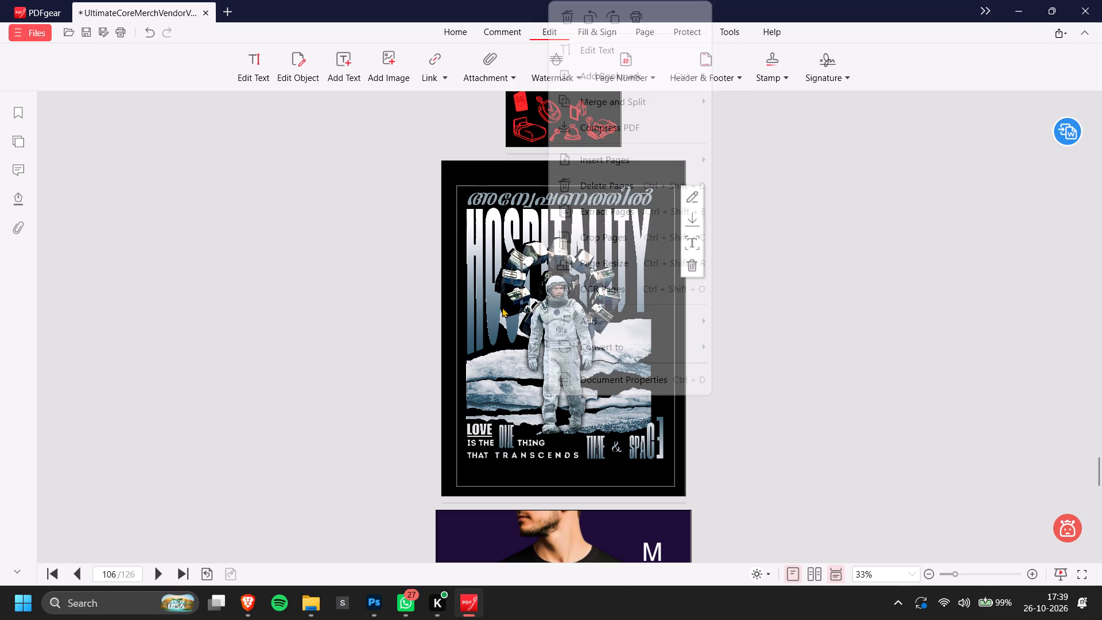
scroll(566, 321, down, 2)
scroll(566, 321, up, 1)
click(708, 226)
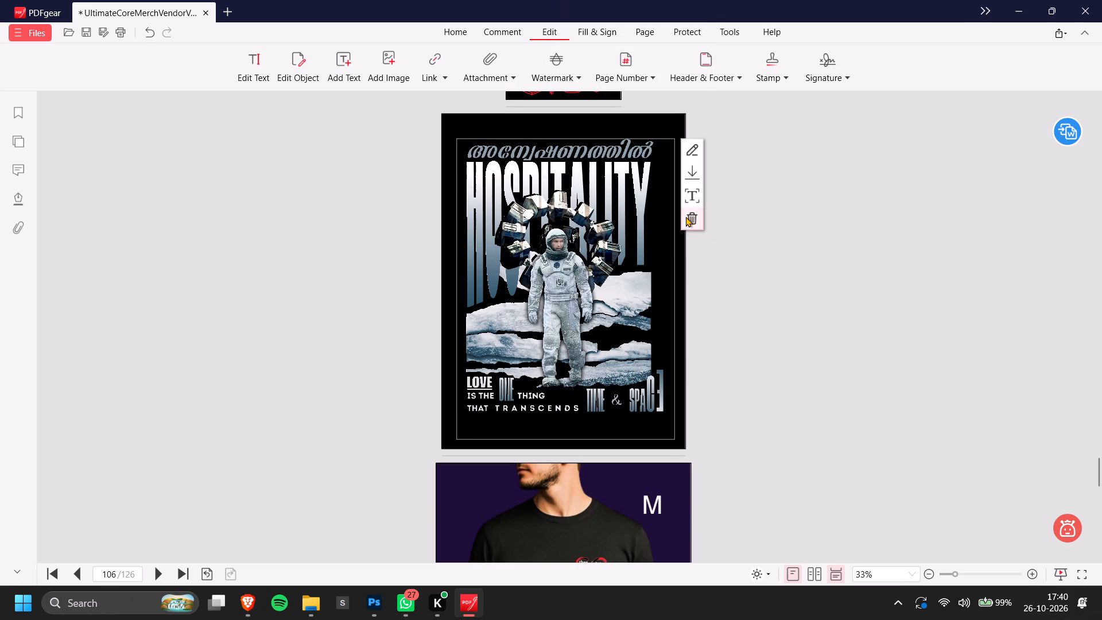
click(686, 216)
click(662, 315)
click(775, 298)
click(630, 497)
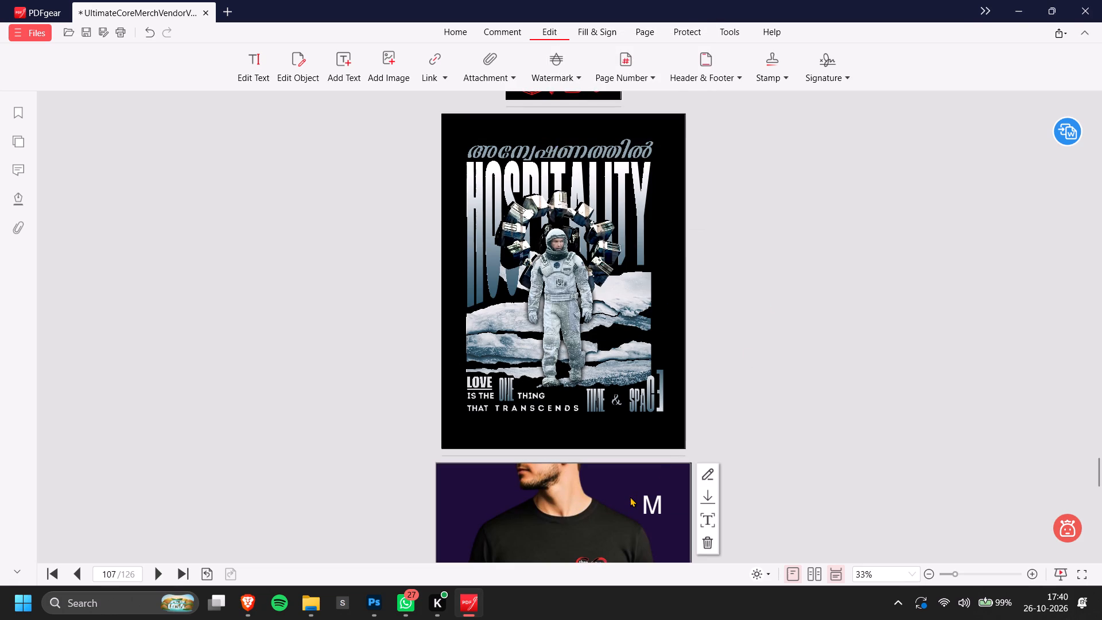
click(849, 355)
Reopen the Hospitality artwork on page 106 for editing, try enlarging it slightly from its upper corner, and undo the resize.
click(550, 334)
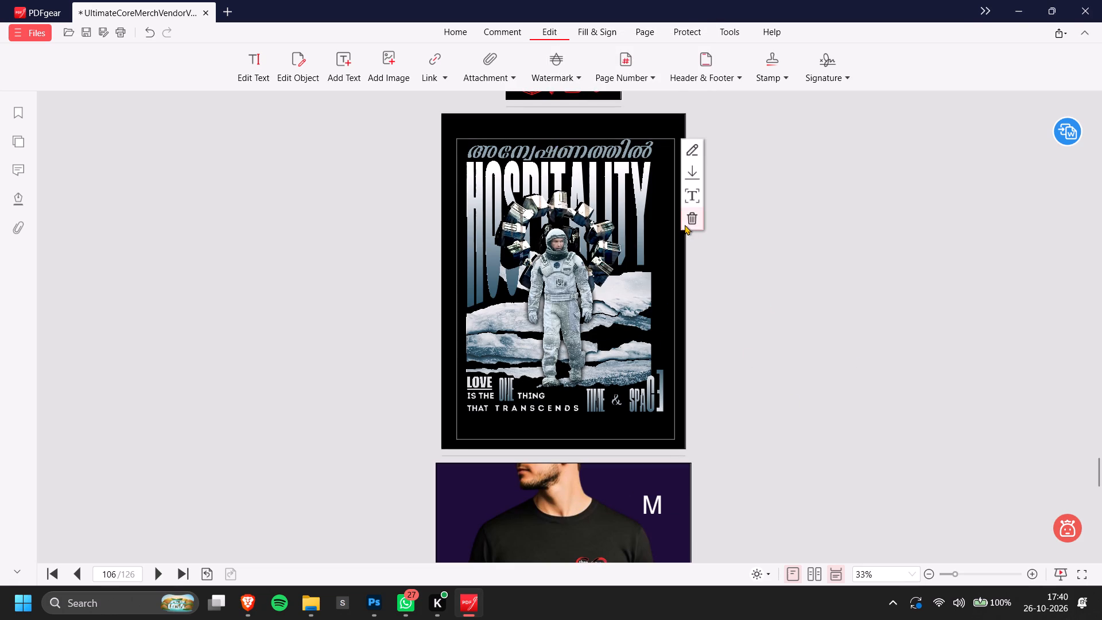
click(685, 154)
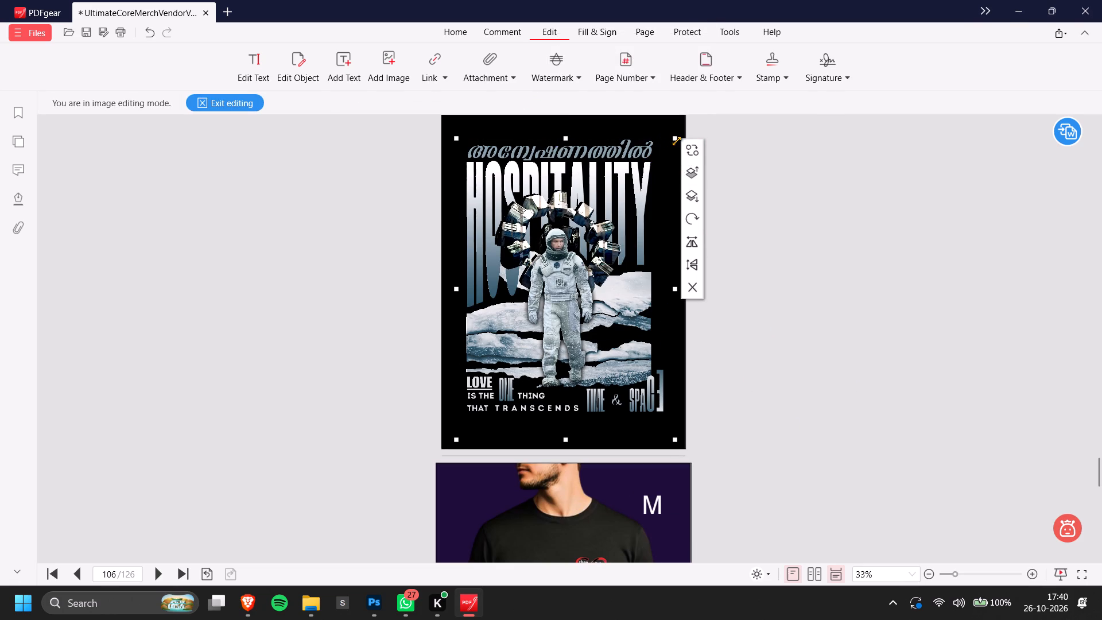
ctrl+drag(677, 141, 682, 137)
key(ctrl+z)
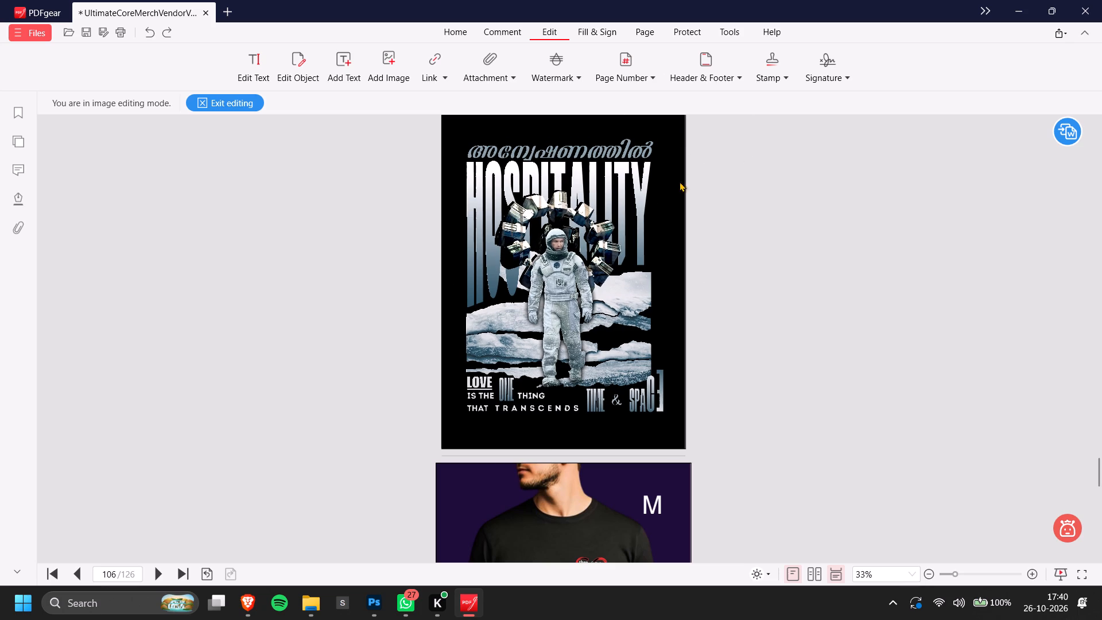
Enlarge the Hospitality artwork from both upper corners to nearly page 106's full width, and move it down to centre the visible design.
click(637, 162)
shift+drag(676, 139, 691, 125)
shift+drag(691, 125, 693, 123)
scroll(654, 312, up, 1)
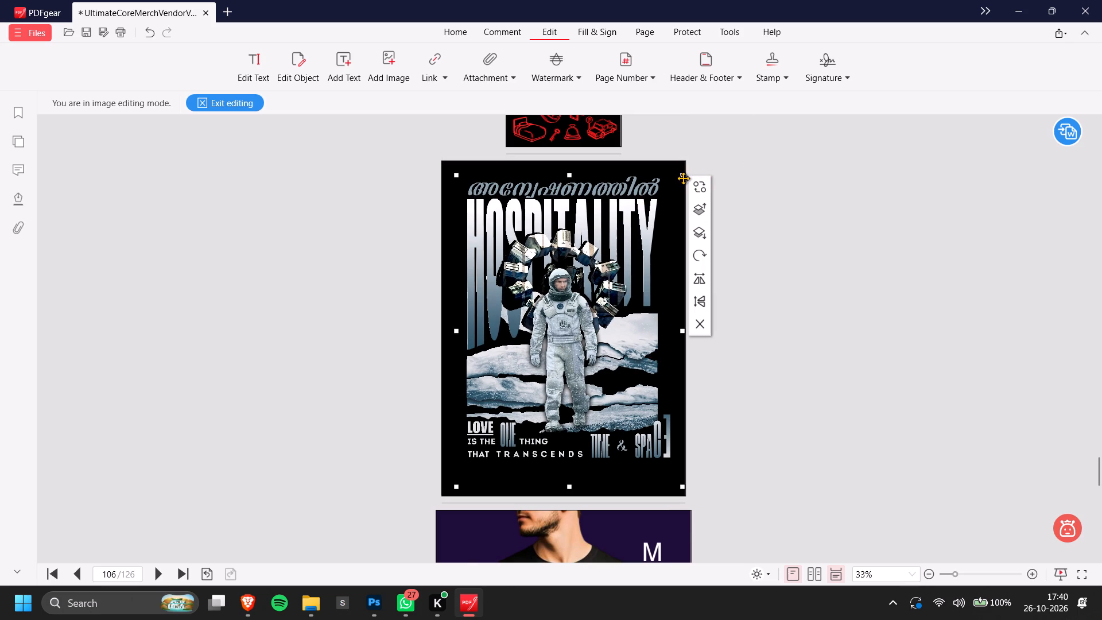
shift+drag(681, 174, 711, 150)
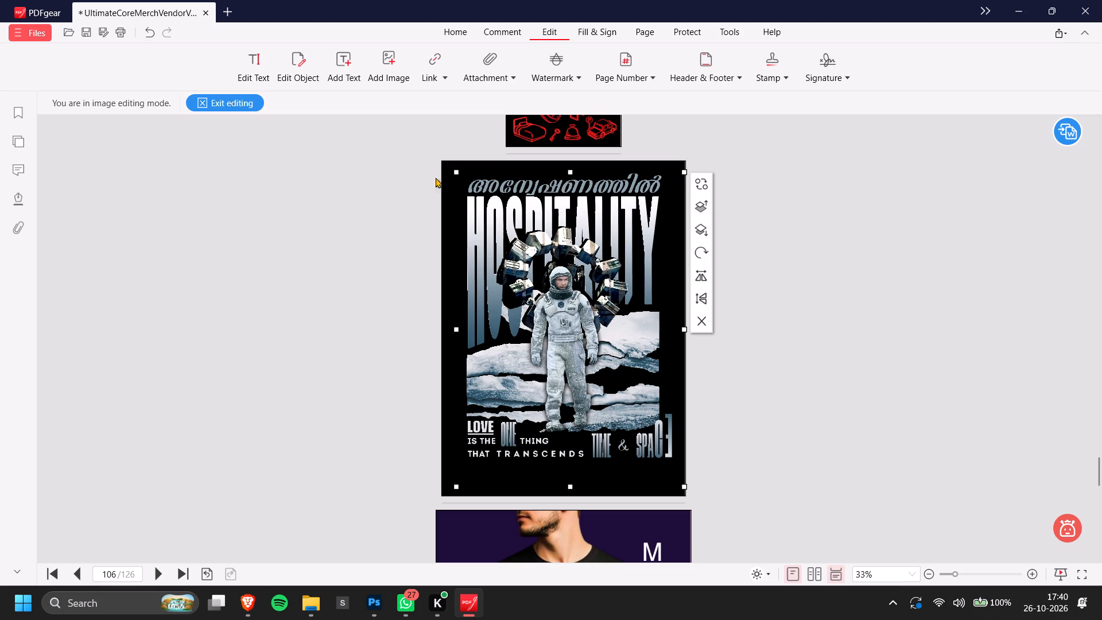
shift+drag(457, 174, 437, 164)
drag(523, 259, 524, 266)
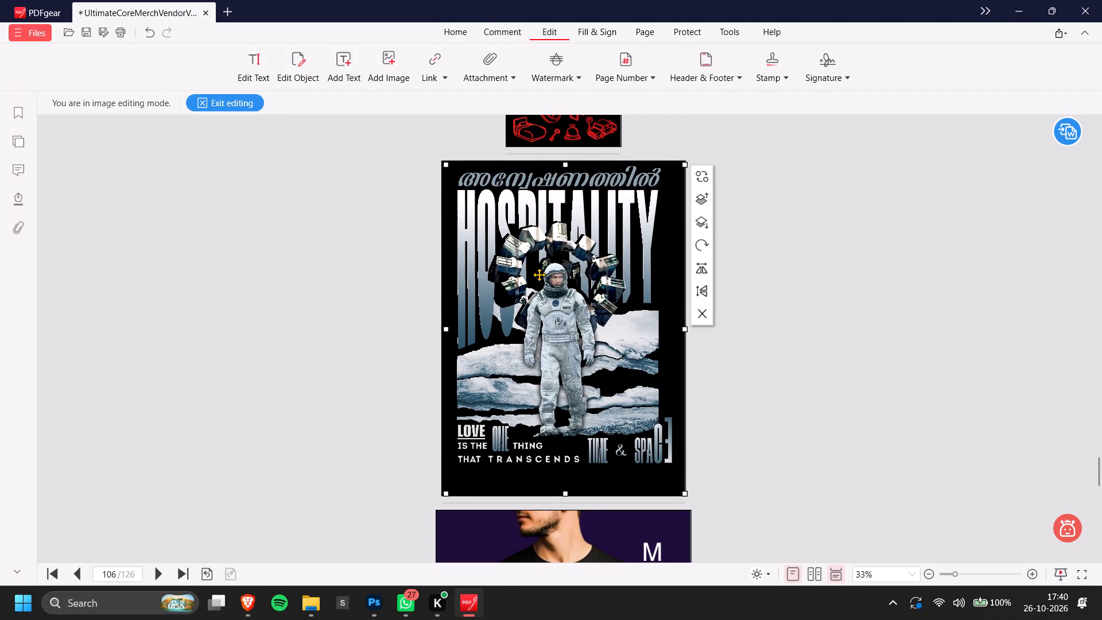
drag(562, 282, 562, 289)
click(563, 293)
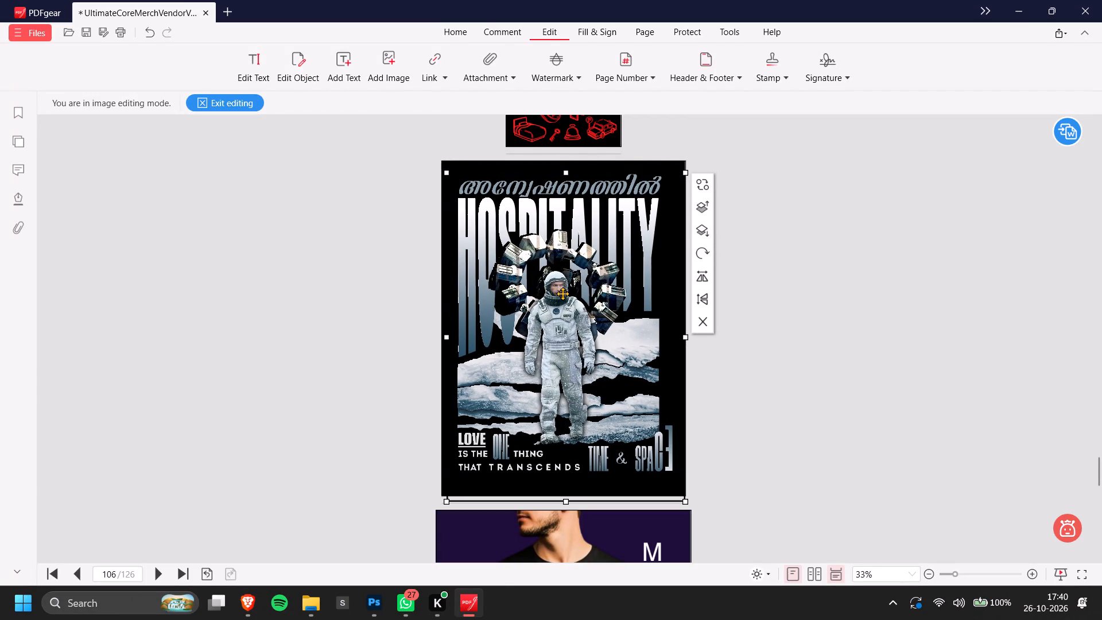
click(872, 338)
click(907, 358)
Save a copy of the PDF as UltimateCoreMerchVendorVault Copy.pdf in the Merch for Vendor folder.
click(104, 33)
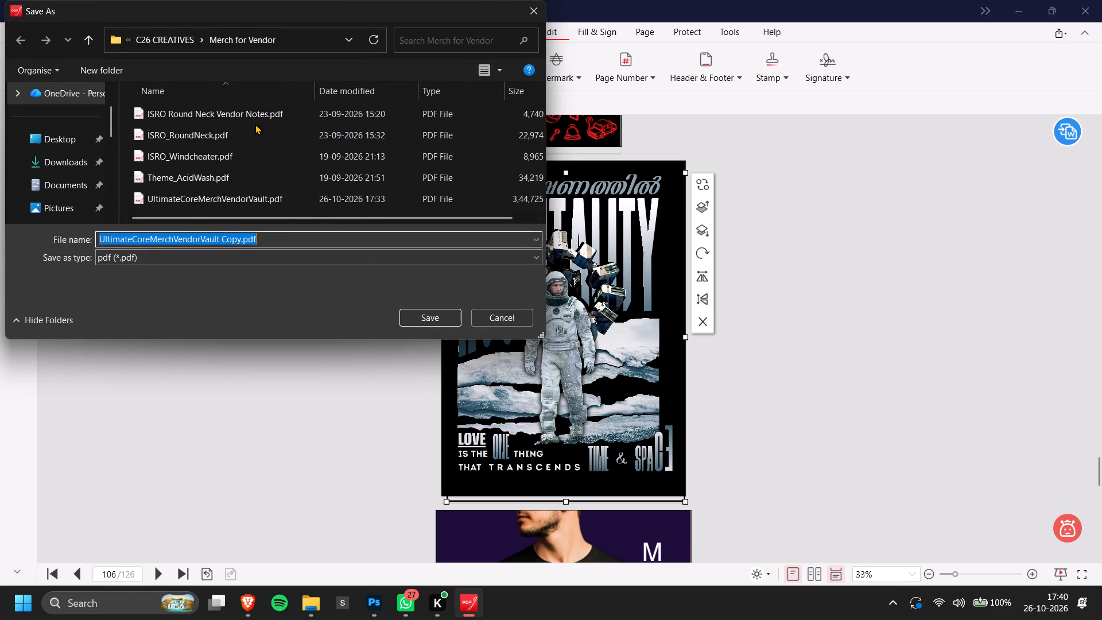
click(456, 340)
click(453, 328)
click(447, 321)
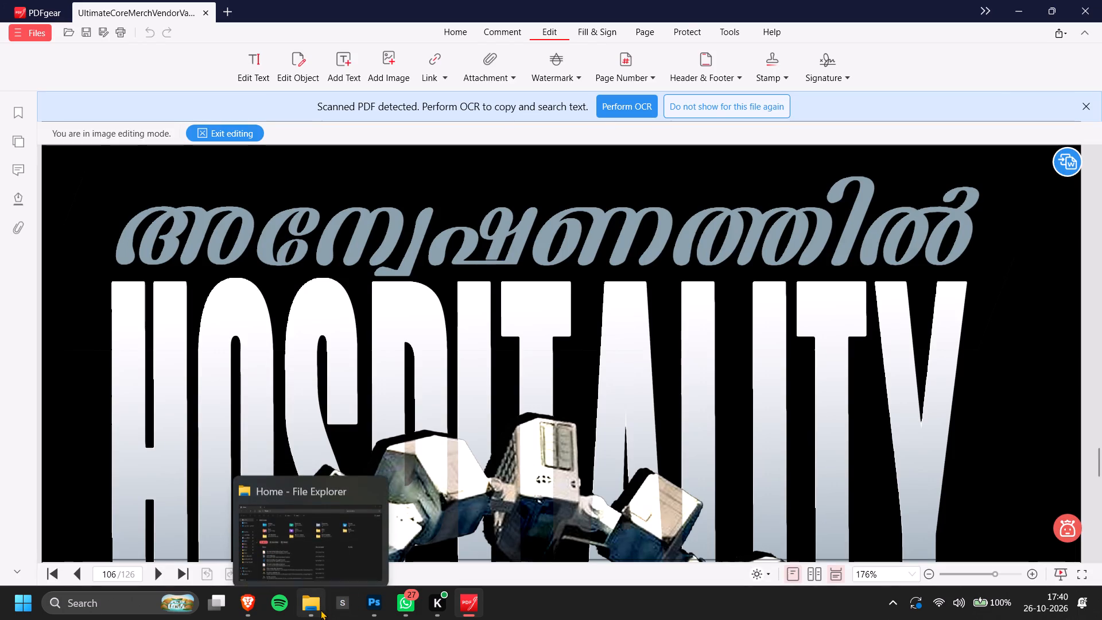
Close the saved PDF copy and dismiss the feedback prompt.
scroll(550, 404, down, 12)
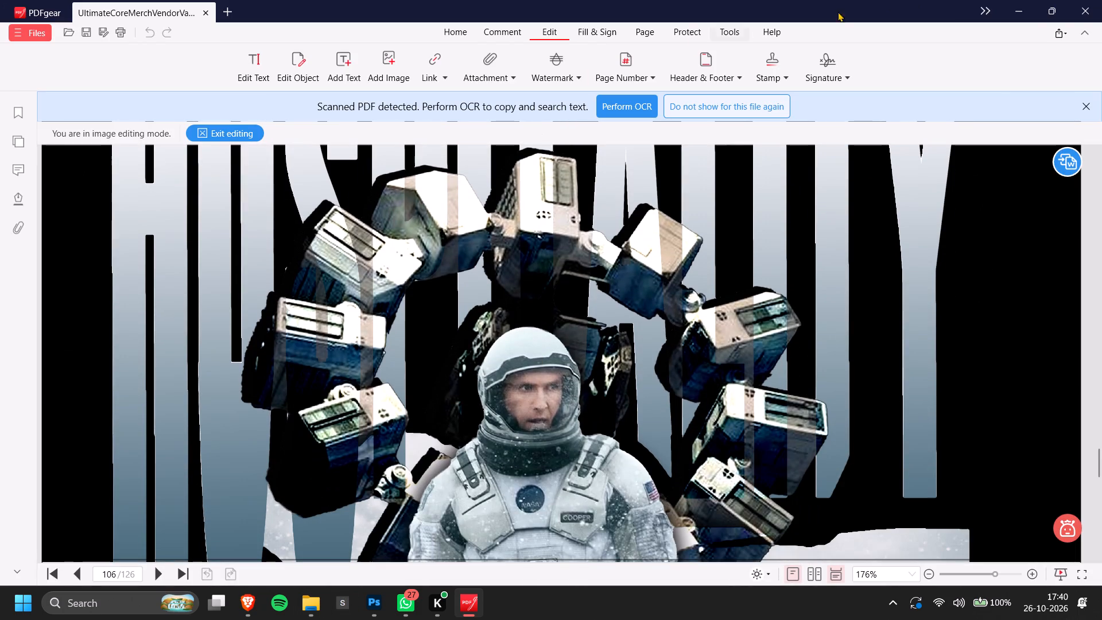
click(1101, 13)
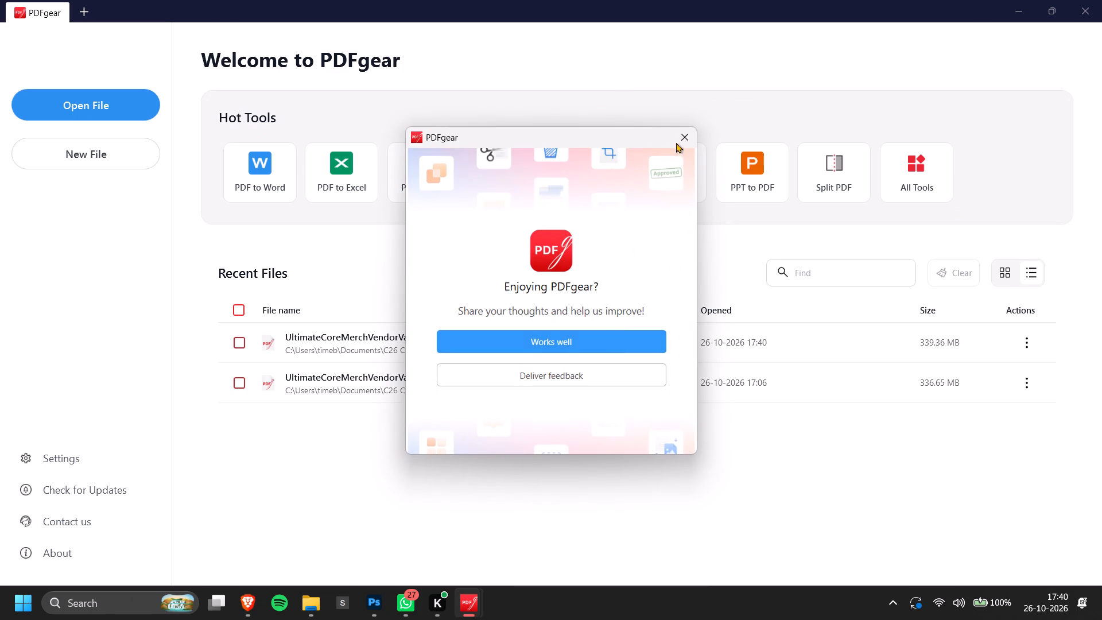
click(678, 137)
Reopen UltimateCoreMerchVendorVault Copy.pdf from File Explorer's recent files to check page 106, and close the PDF and File Explorer.
double_click(357, 362)
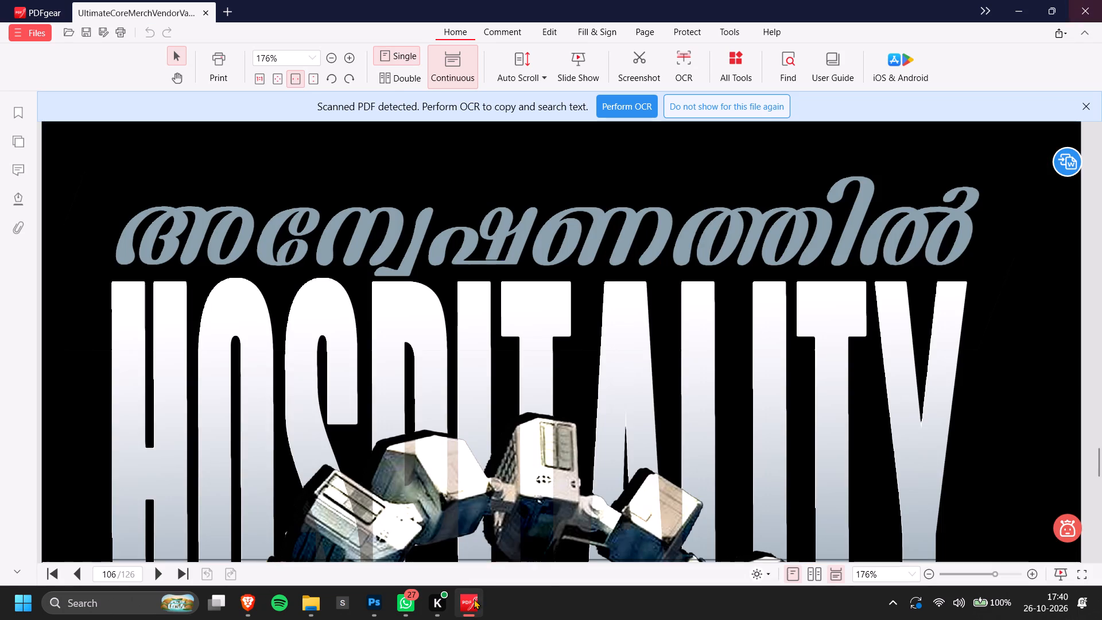
scroll(641, 400, down, 2)
click(1101, 12)
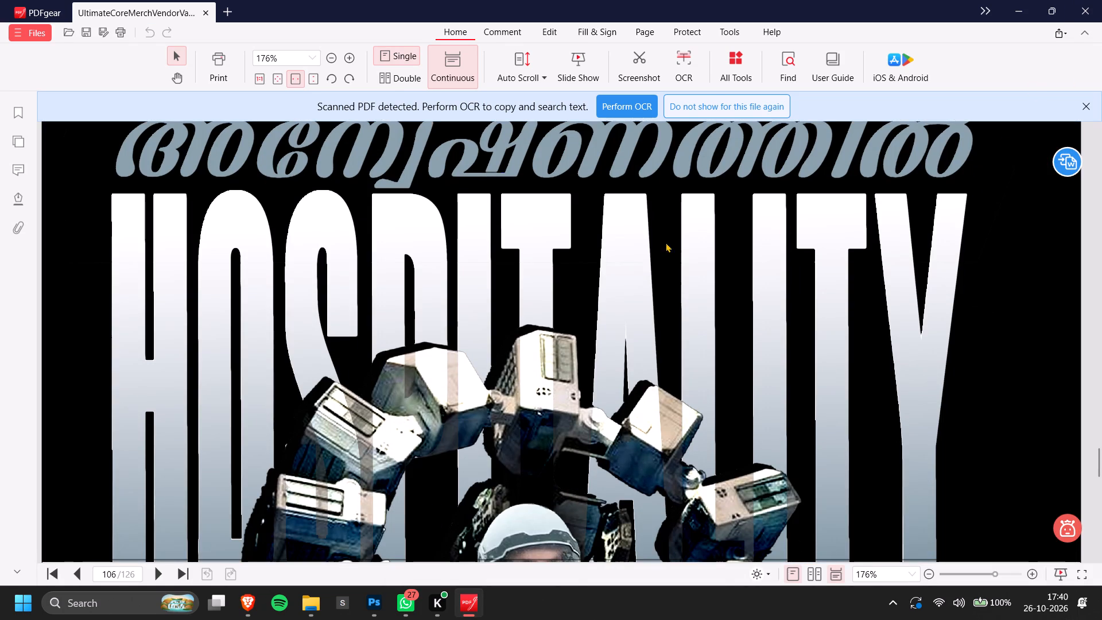
click(733, 95)
click(1101, 0)
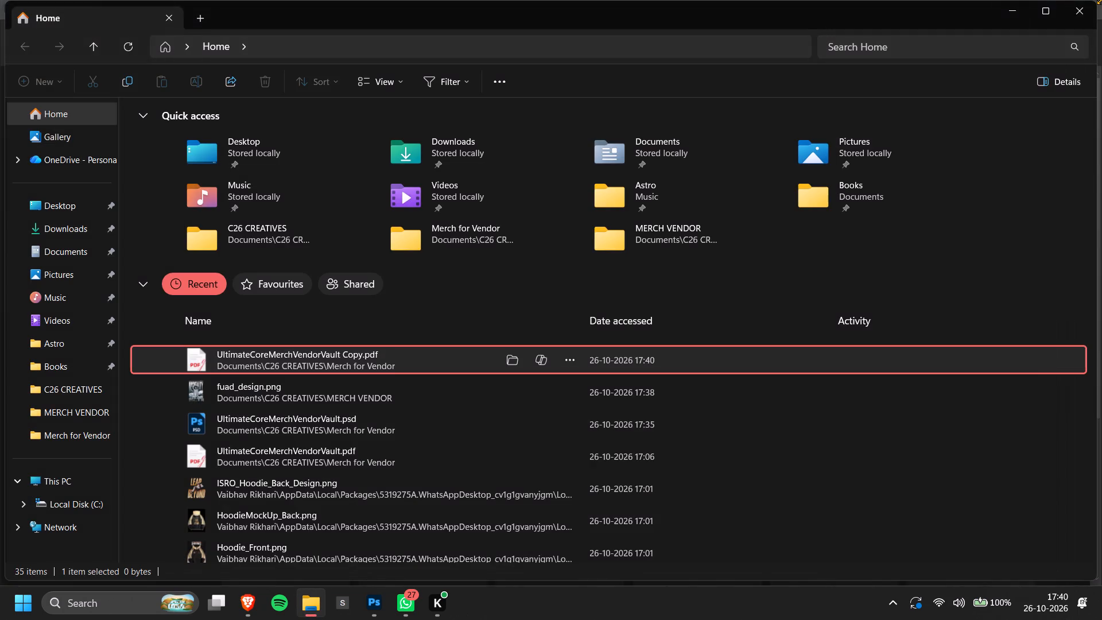
click(1083, 9)
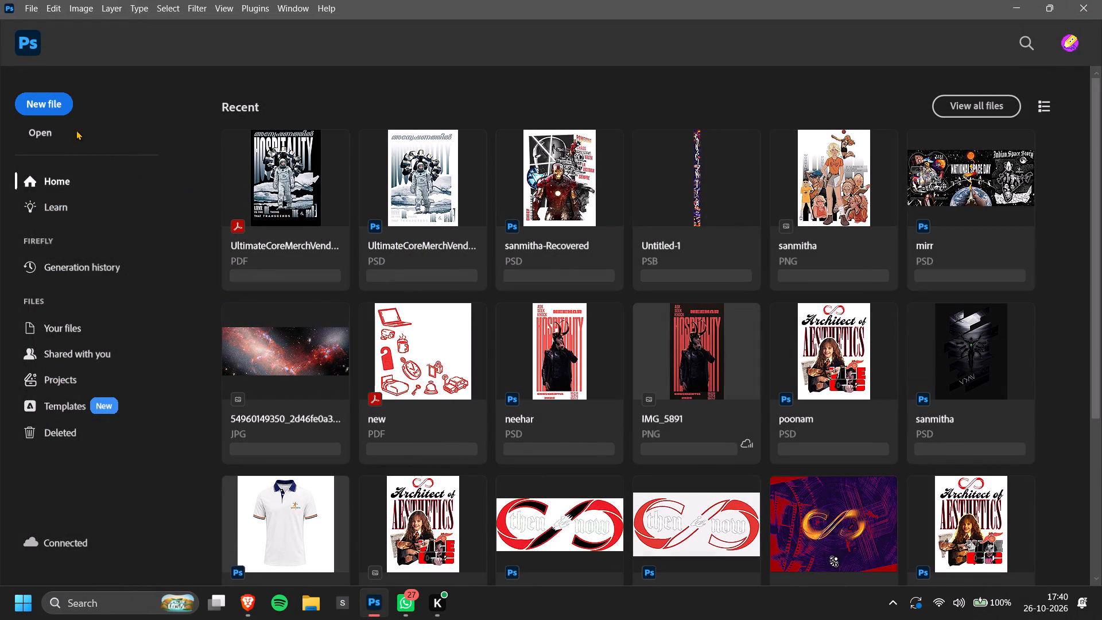
Open UltimateCoreMerchVendorVault Copy.pdf from the Merch for Vendor folder, importing only image 106, the Hospitality artwork.
click(48, 124)
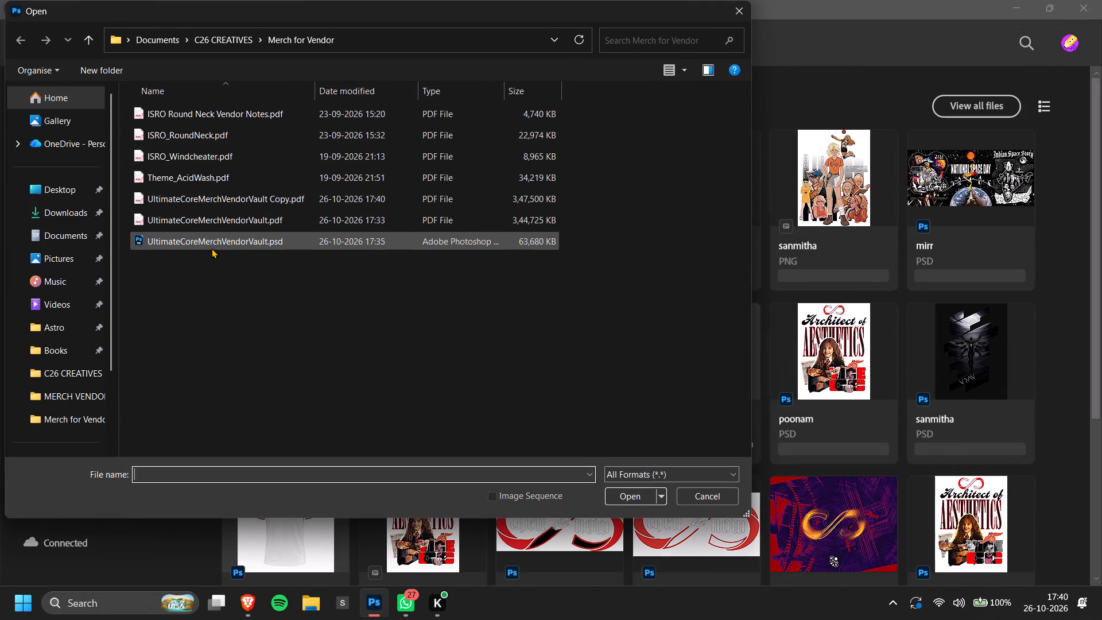
double_click(239, 200)
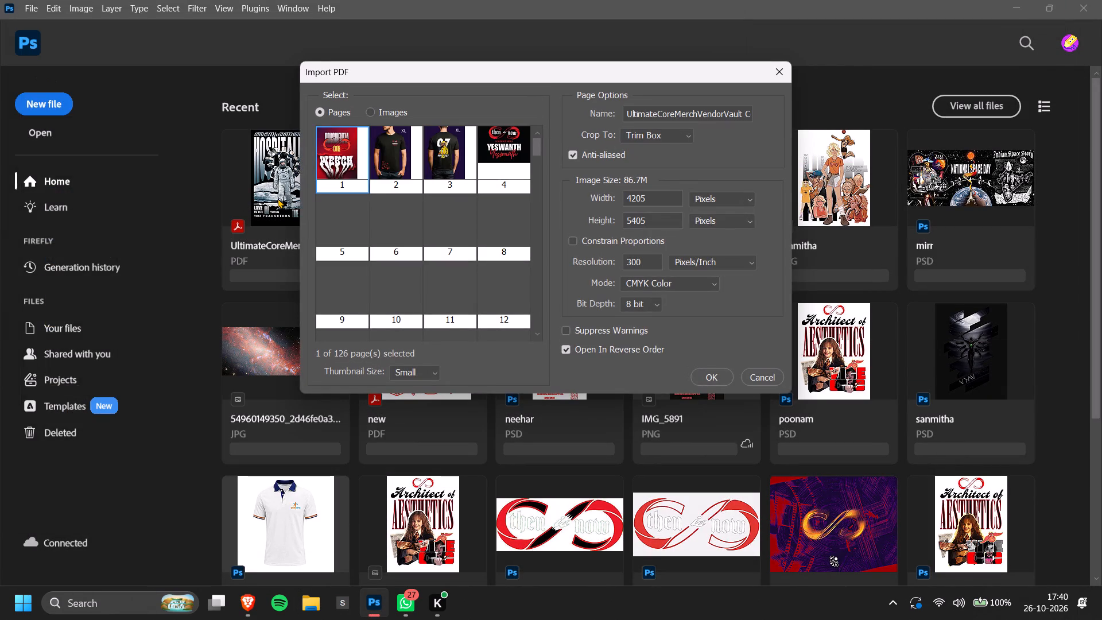
click(389, 100)
click(377, 111)
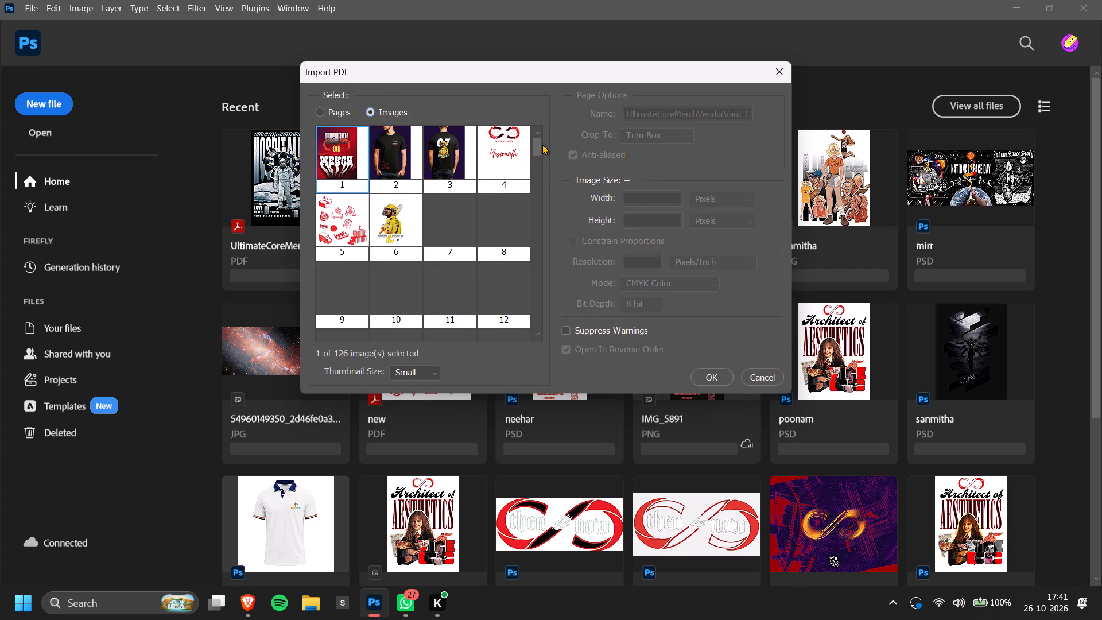
drag(537, 147, 560, 304)
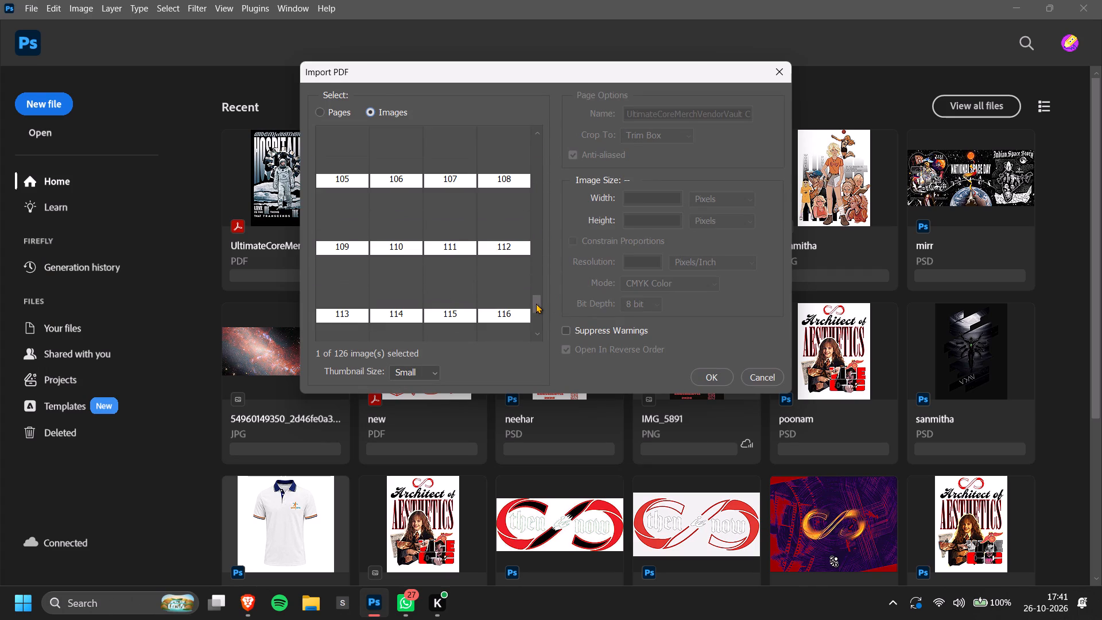
drag(536, 303, 541, 292)
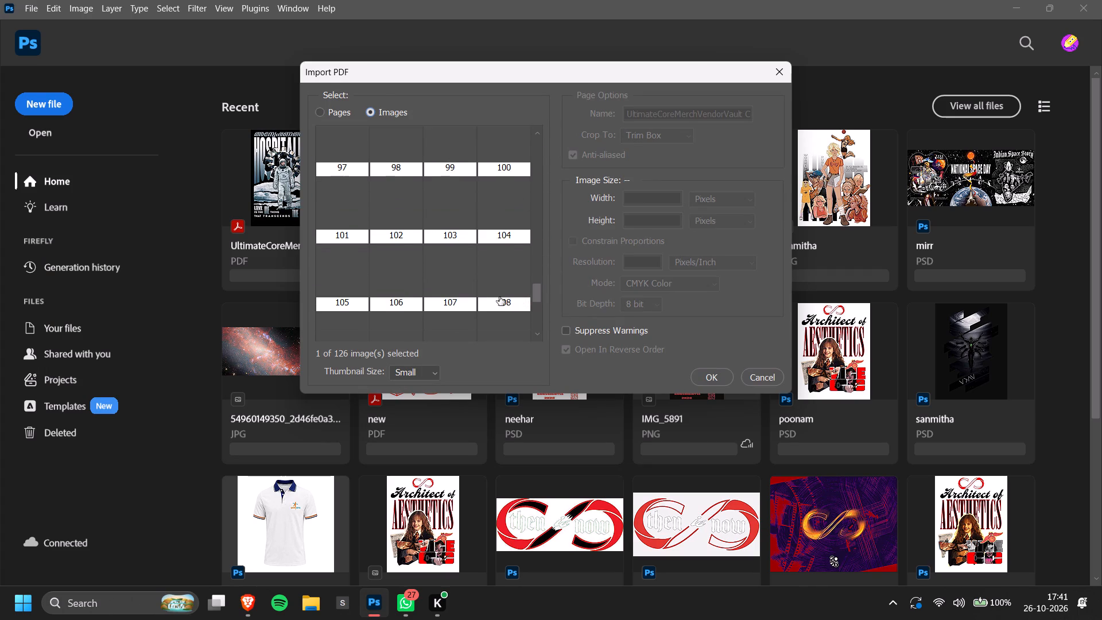
scroll(485, 293, up, 1)
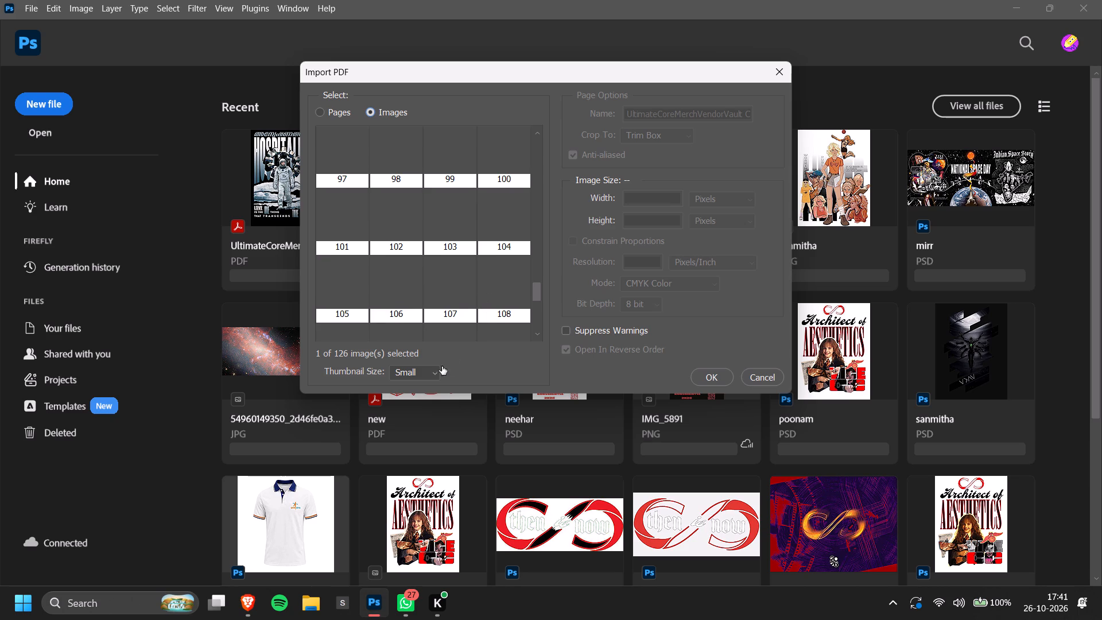
click(433, 369)
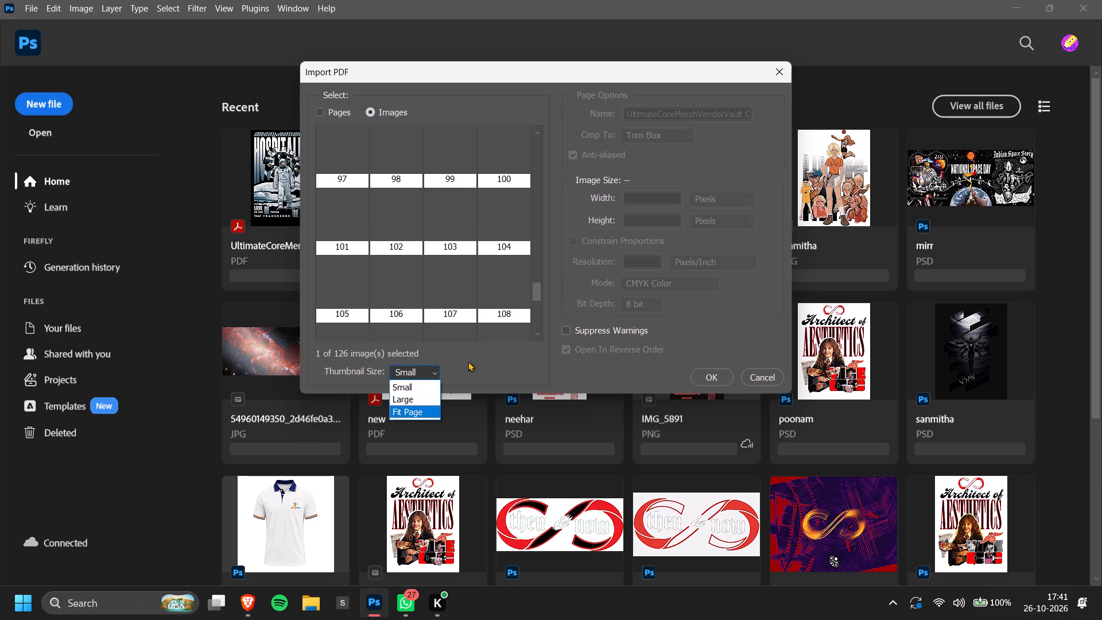
click(481, 358)
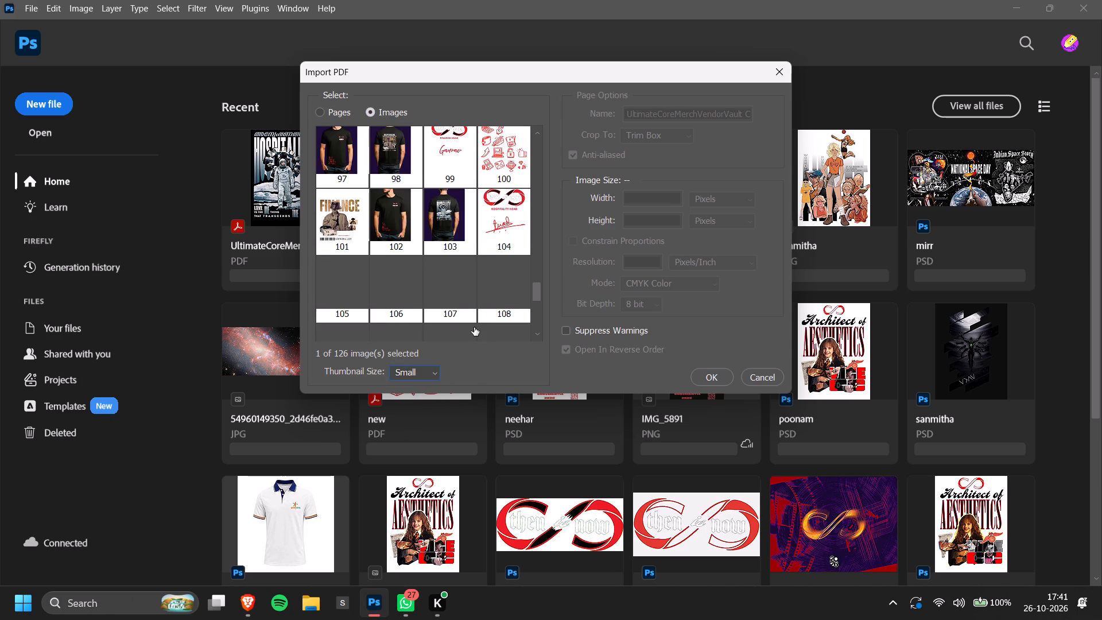
click(398, 290)
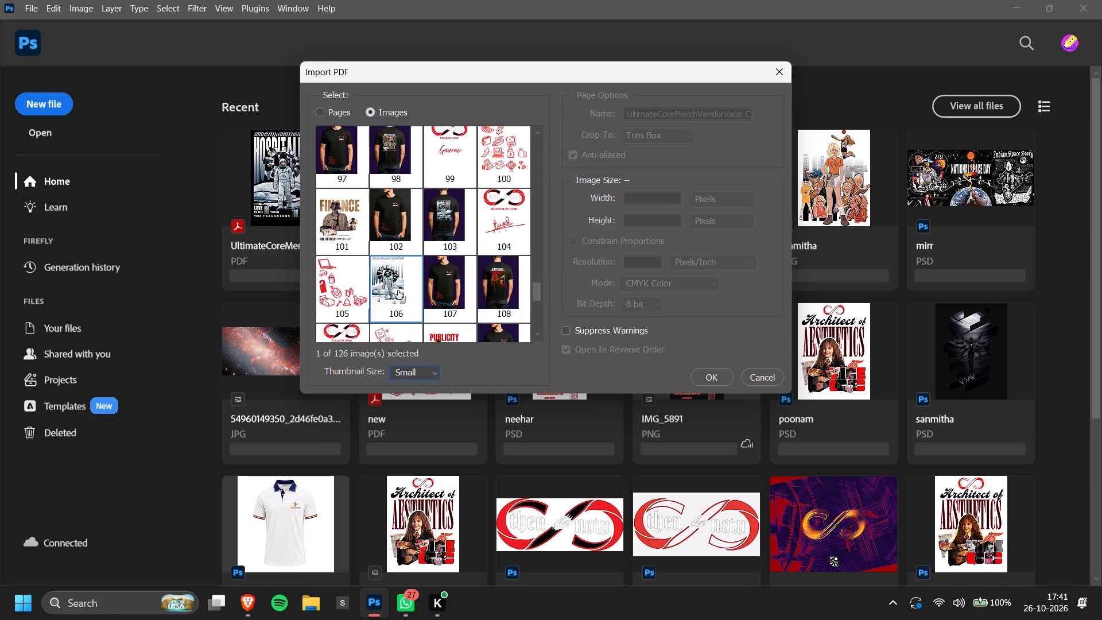
click(706, 385)
click(708, 379)
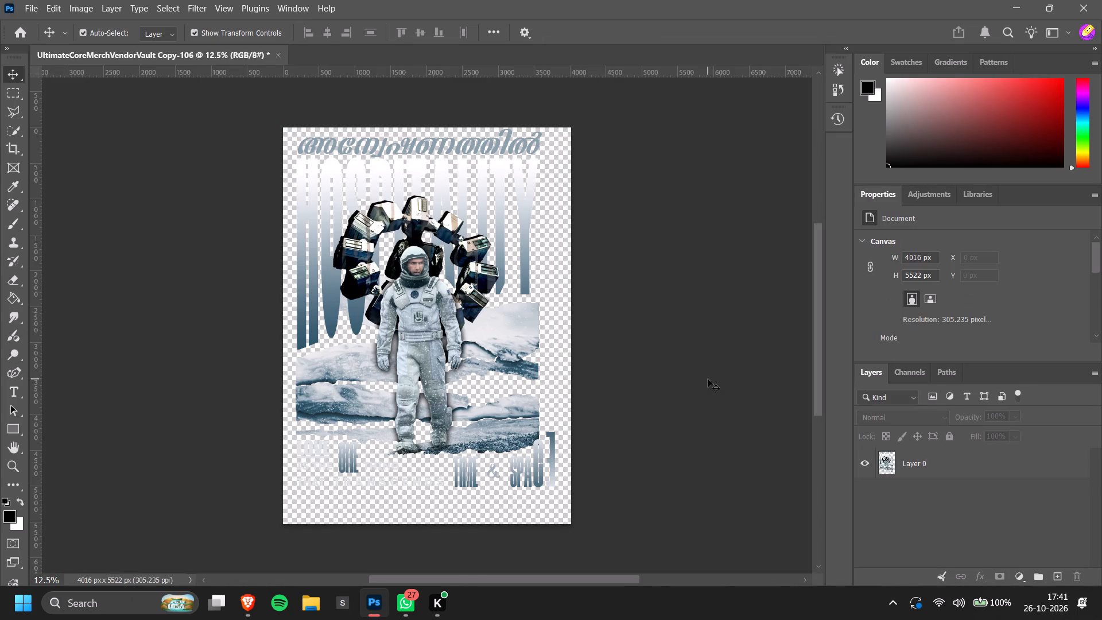
Examine the imported Hospitality artwork up close and as a whole on its transparent canvas.
click(635, 378)
ctrl+scroll(475, 375, up, 1)
alt+scroll(468, 358, up, 5)
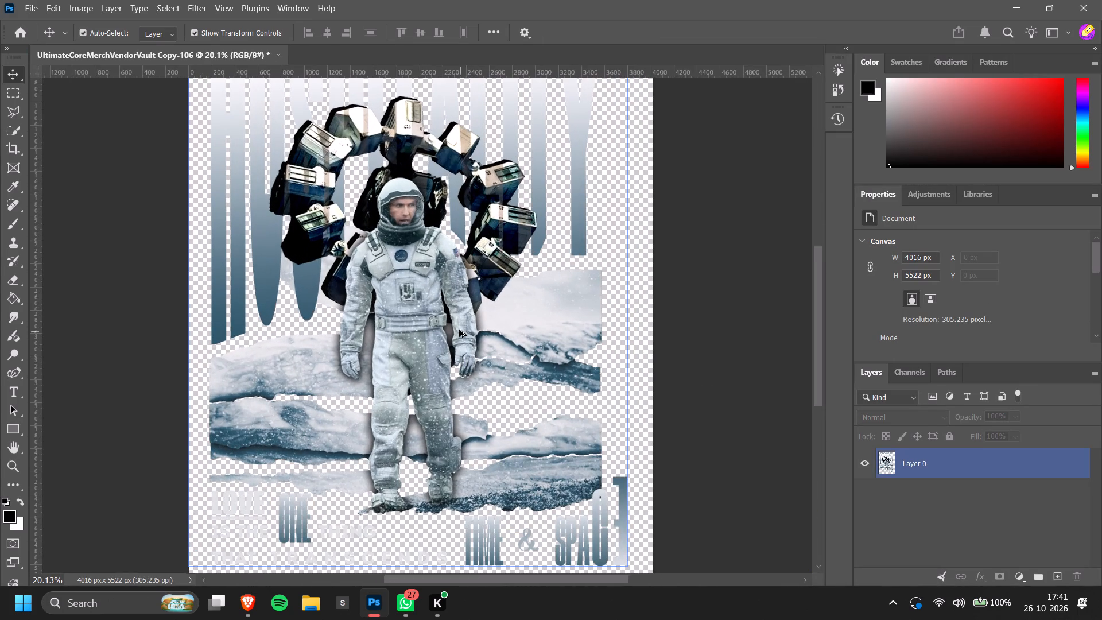
alt+scroll(456, 320, up, 9)
alt+scroll(447, 294, down, 15)
click(667, 272)
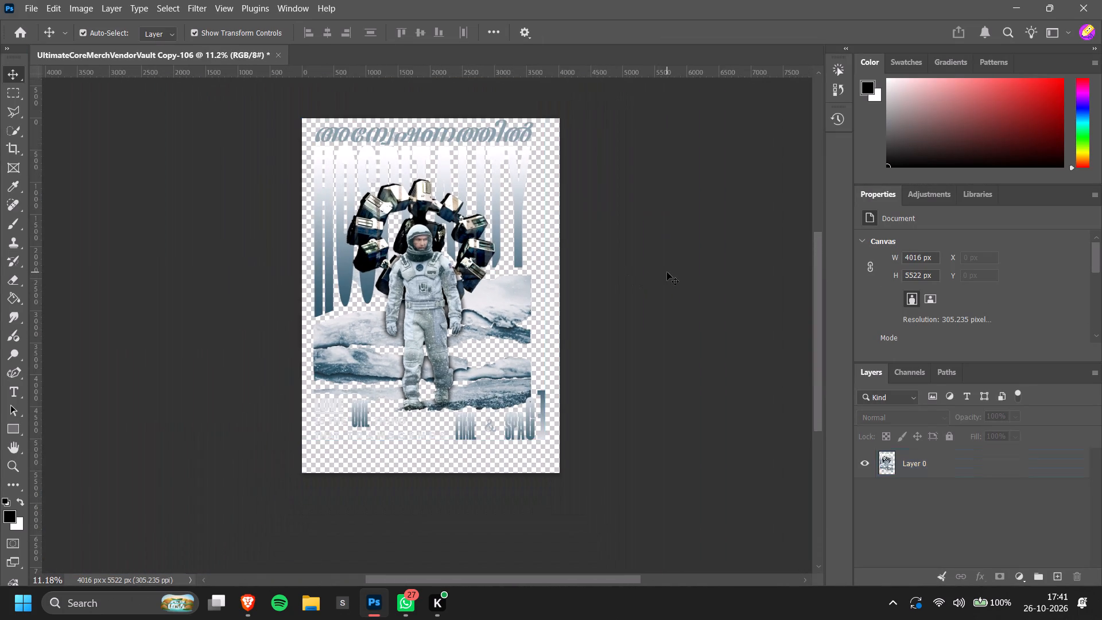
Back out of saving the imported image as a PSD and quit Photoshop.
key(ctrl+s)
click(709, 547)
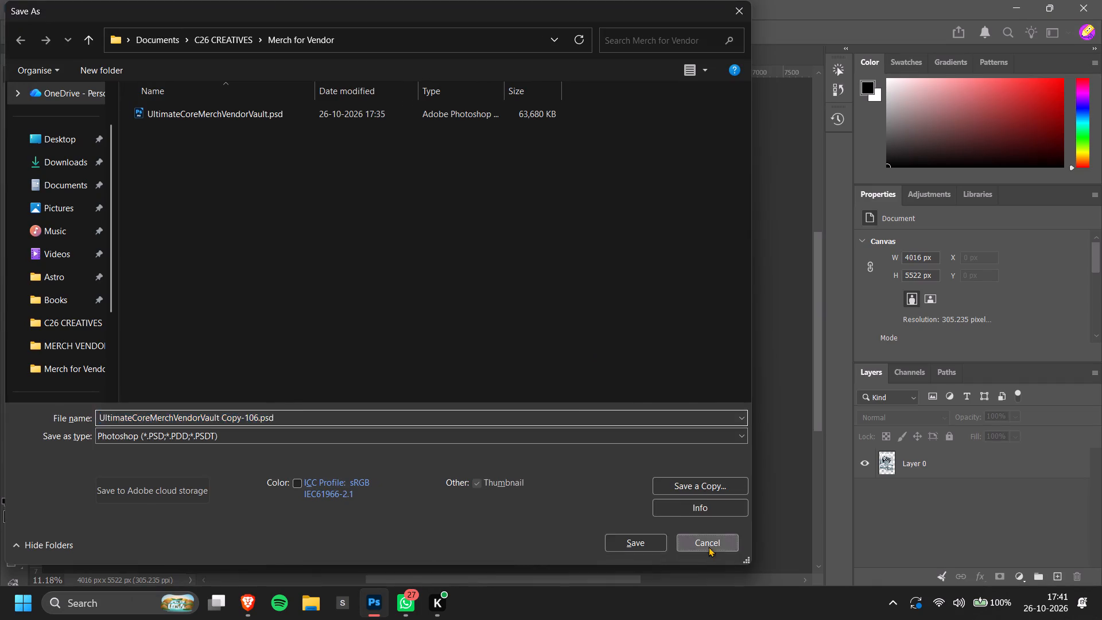
click(736, 369)
click(1101, 1)
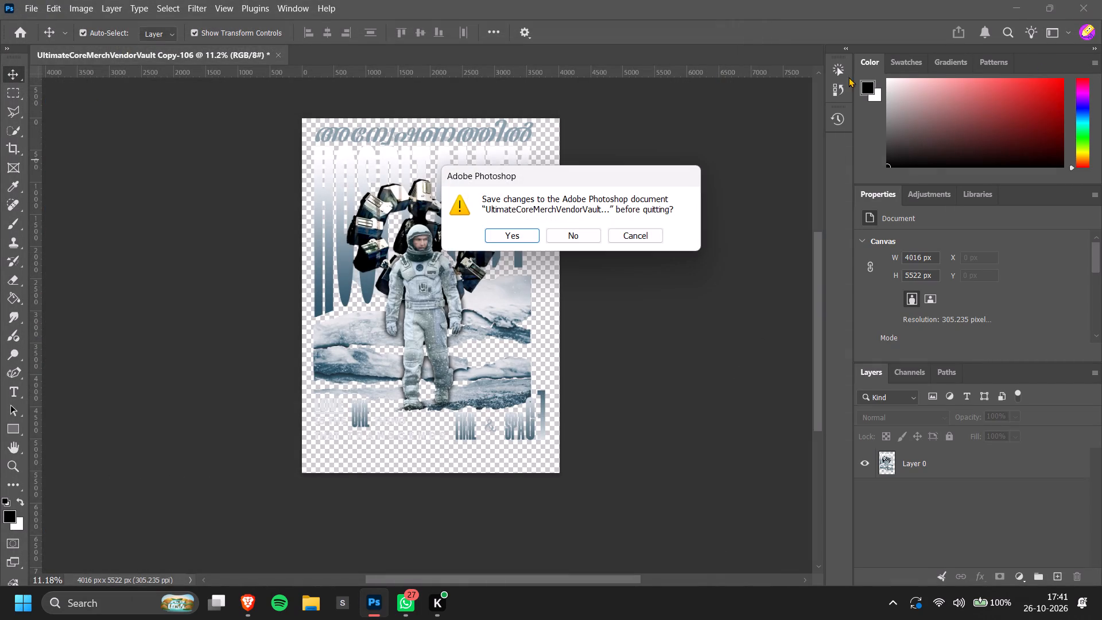